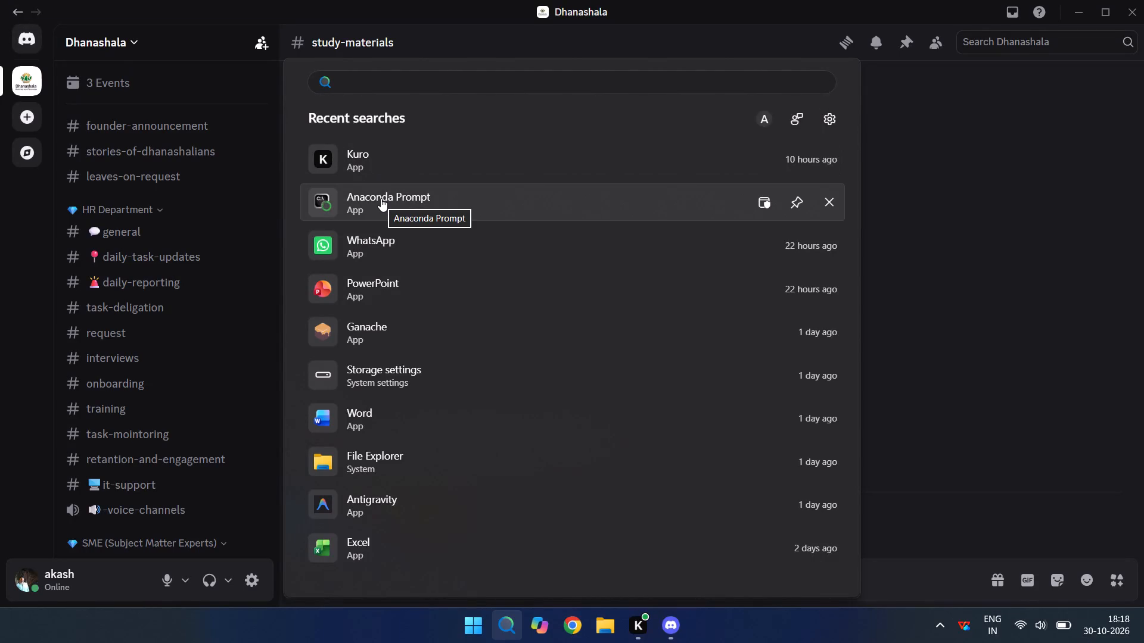
# Remove Anaconda Prompt from the recent searches in Windows Search.
pyautogui.click(829, 198)
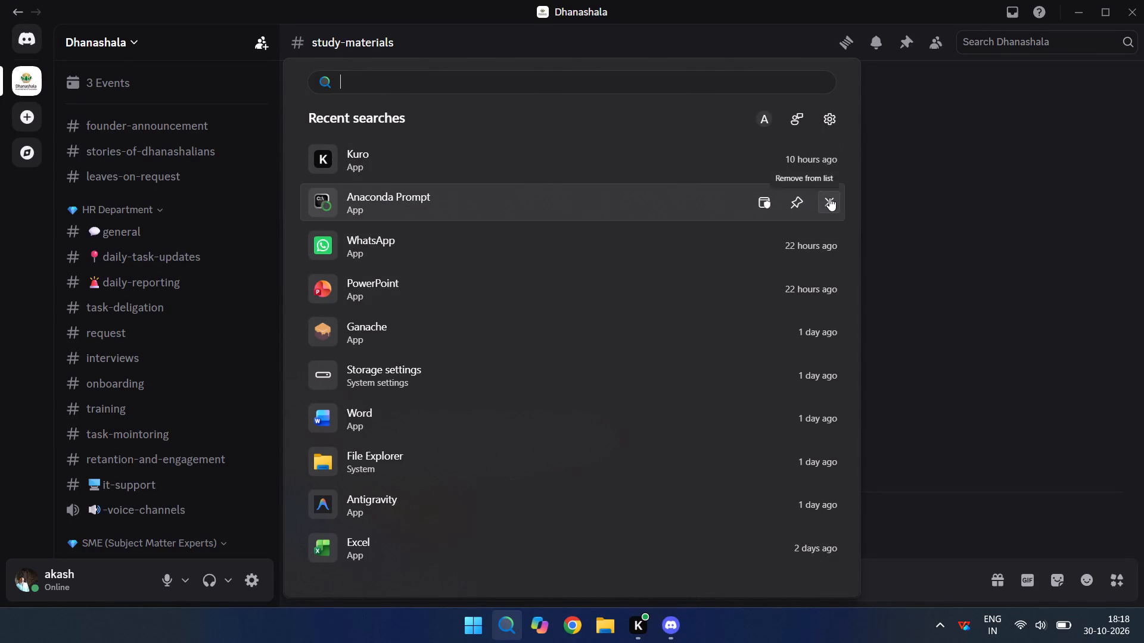
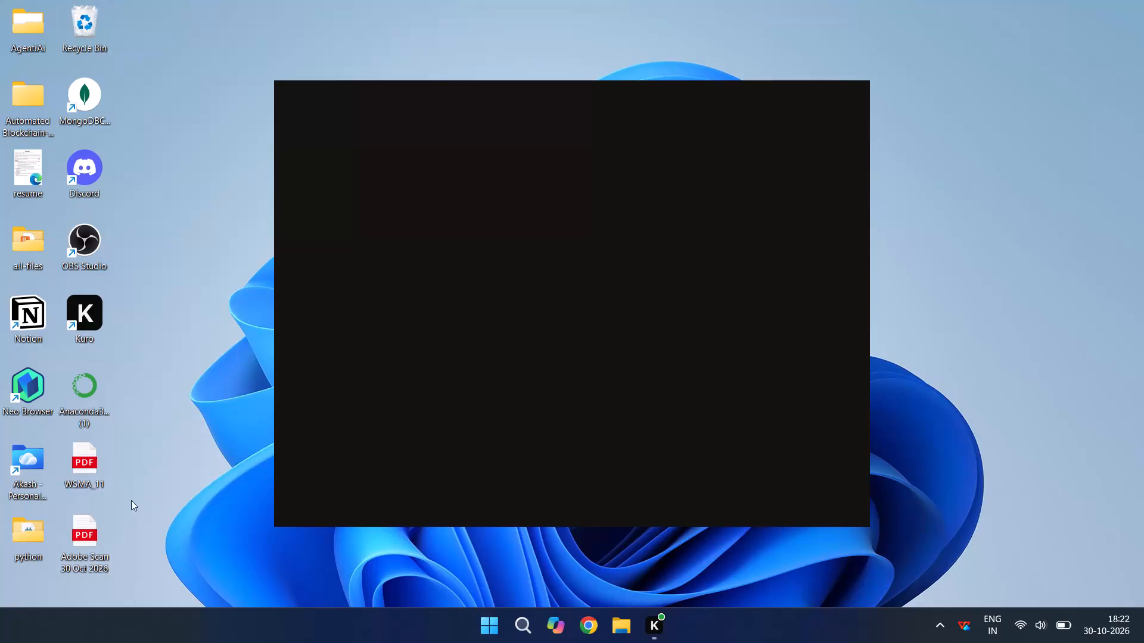
# Open the saved WSMA_11 PDF from the Desktop to view it.
pyautogui.doubleClick(94, 467)
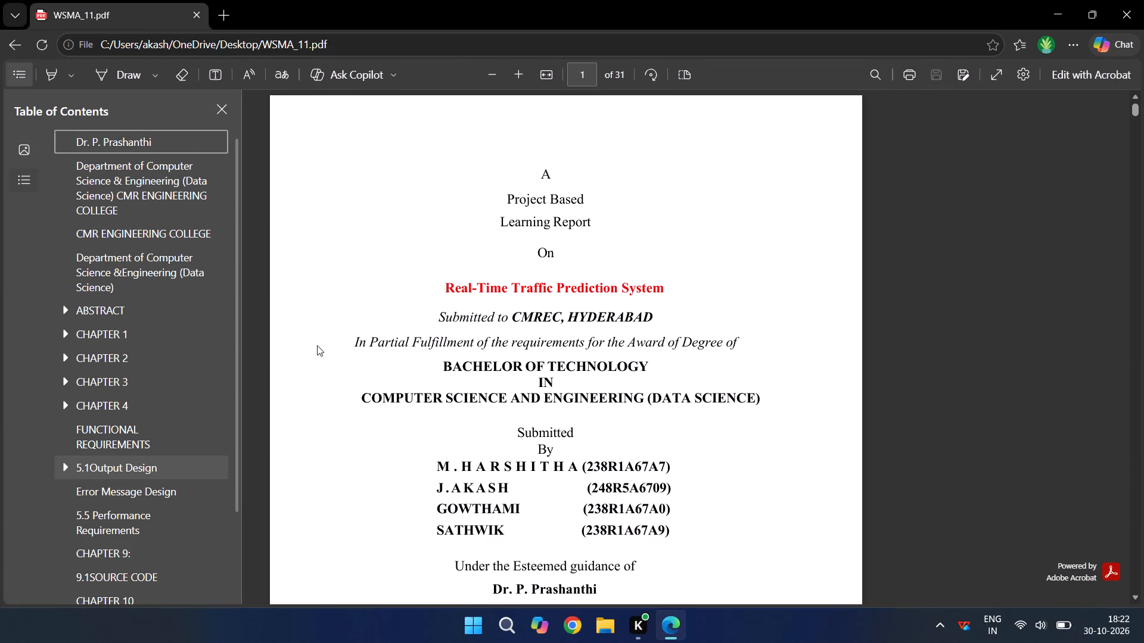
# Look through the opening pages of the Real-Time Traffic Prediction System report, from the cover page to the certificate.
pyautogui.scroll(-5, 317, 345)
pyautogui.scroll(1, 317, 345)
pyautogui.scroll(-2, 317, 345)
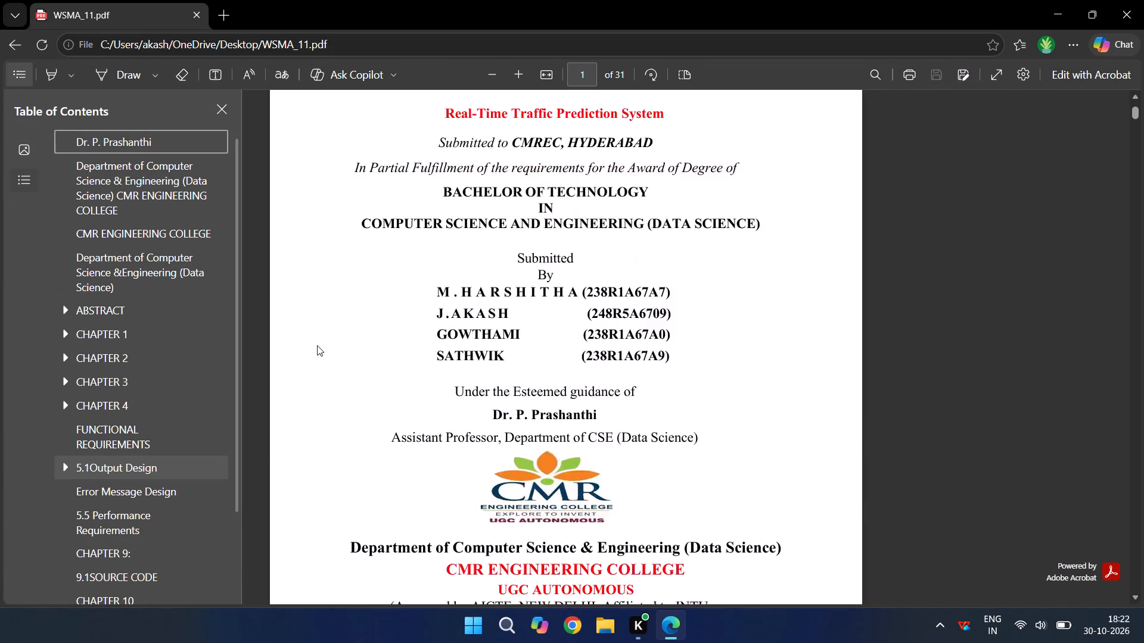
pyautogui.scroll(-7, 317, 345)
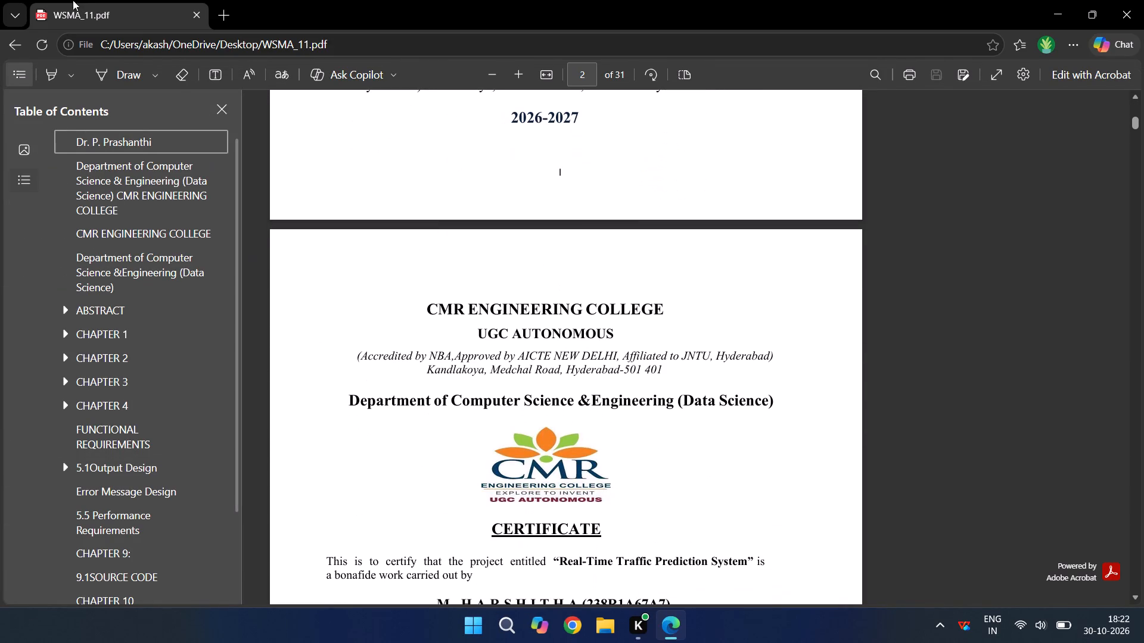
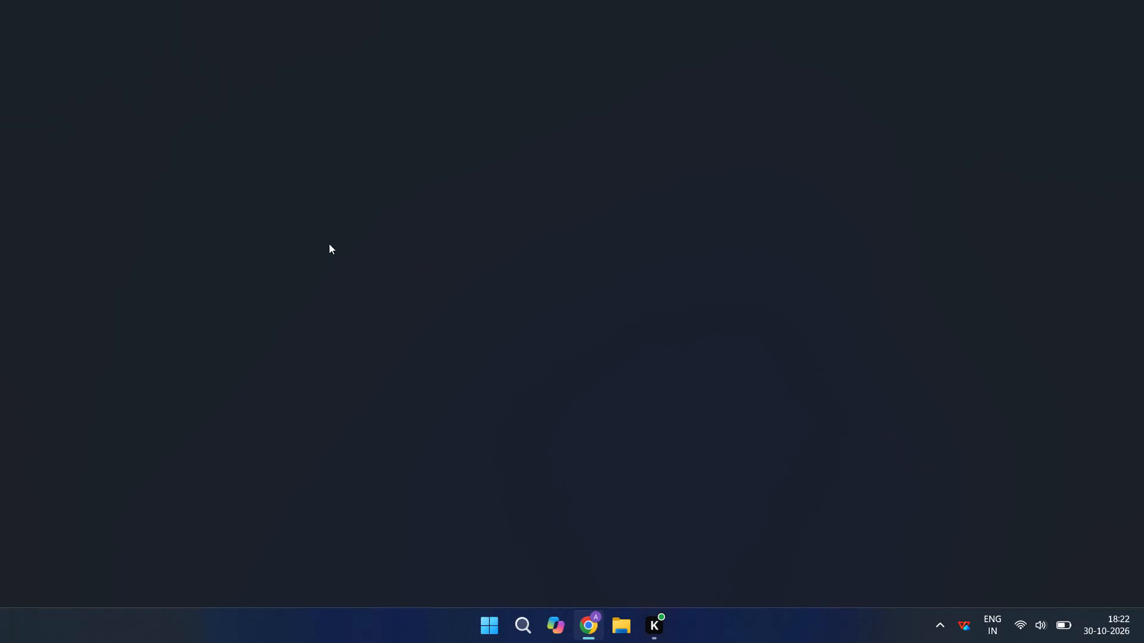
# In Google Chrome, search for "pdf to word" and open iLovePDF's online PDF to Word converter.
pyautogui.click(352, 300)
pyautogui.write('pdf to word')
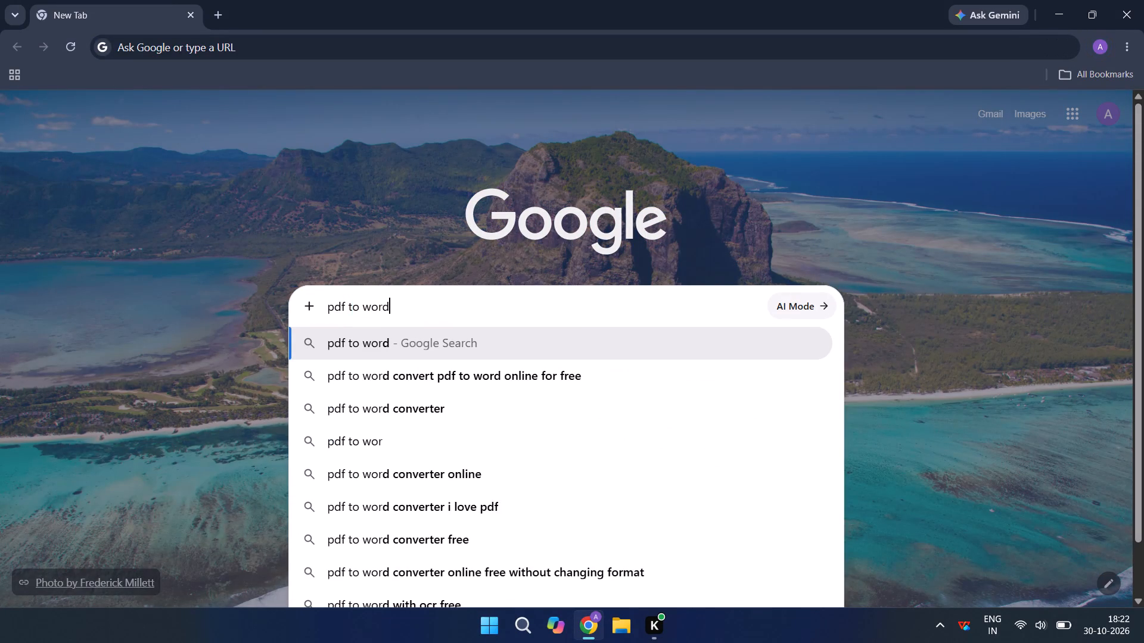
pyautogui.press('Return')
pyautogui.click(324, 224)
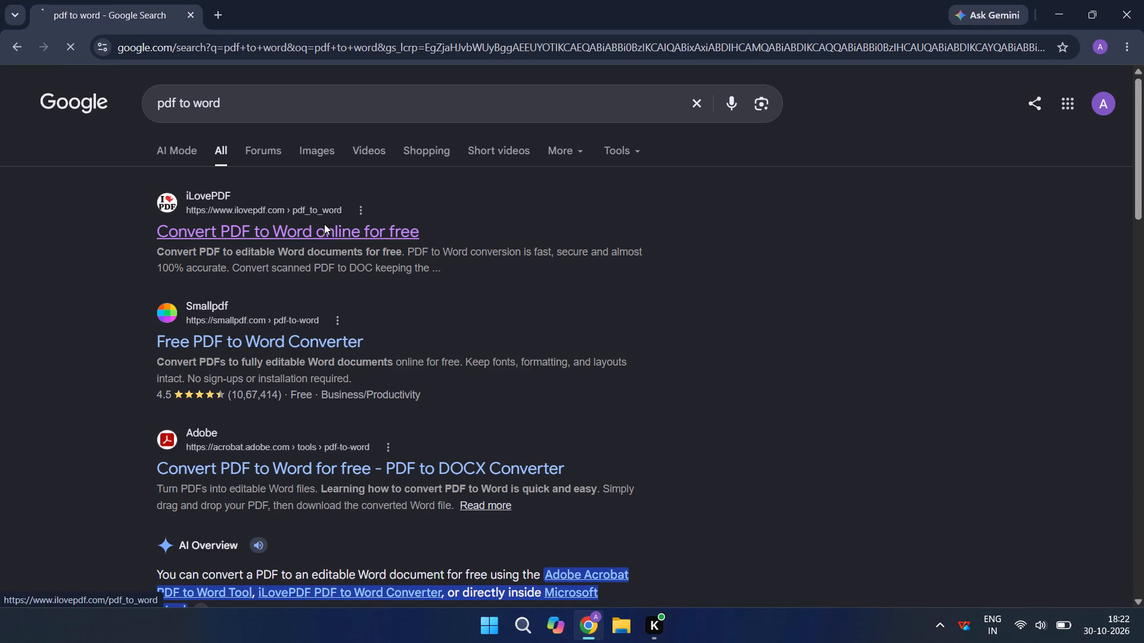
# Upload the WSMA_11 PDF from the Desktop folder to the PDF to Word converter.
pyautogui.click(559, 252)
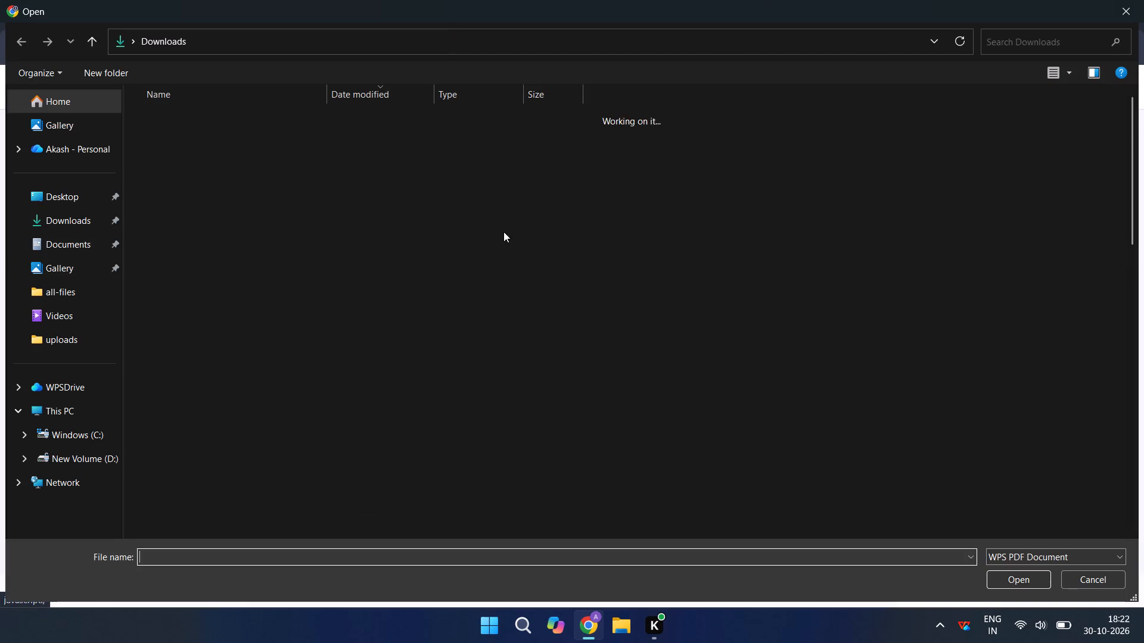
pyautogui.click(54, 193)
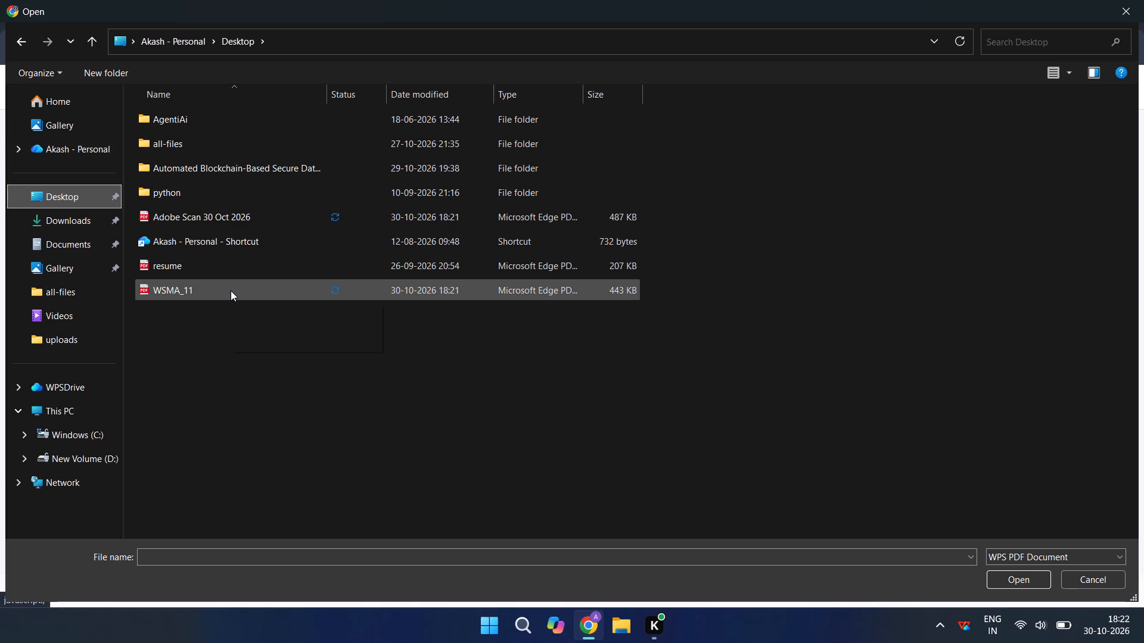
pyautogui.click(231, 291)
pyautogui.press('Return')
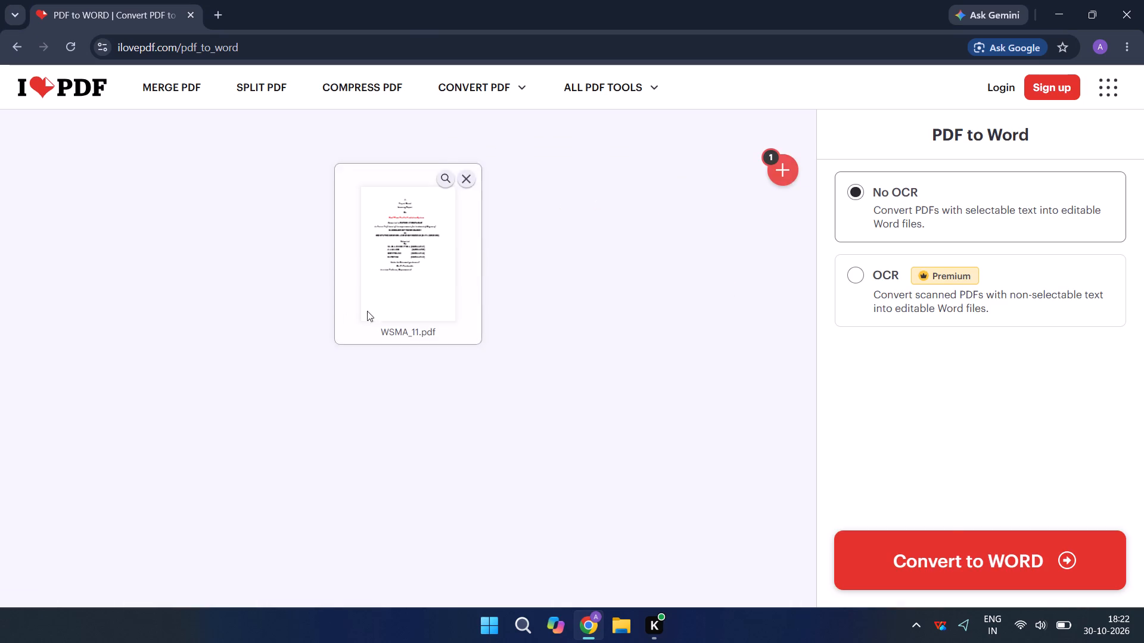
# Convert WSMA_11.pdf to Word with the No OCR option and download the resulting document.
pyautogui.click(978, 552)
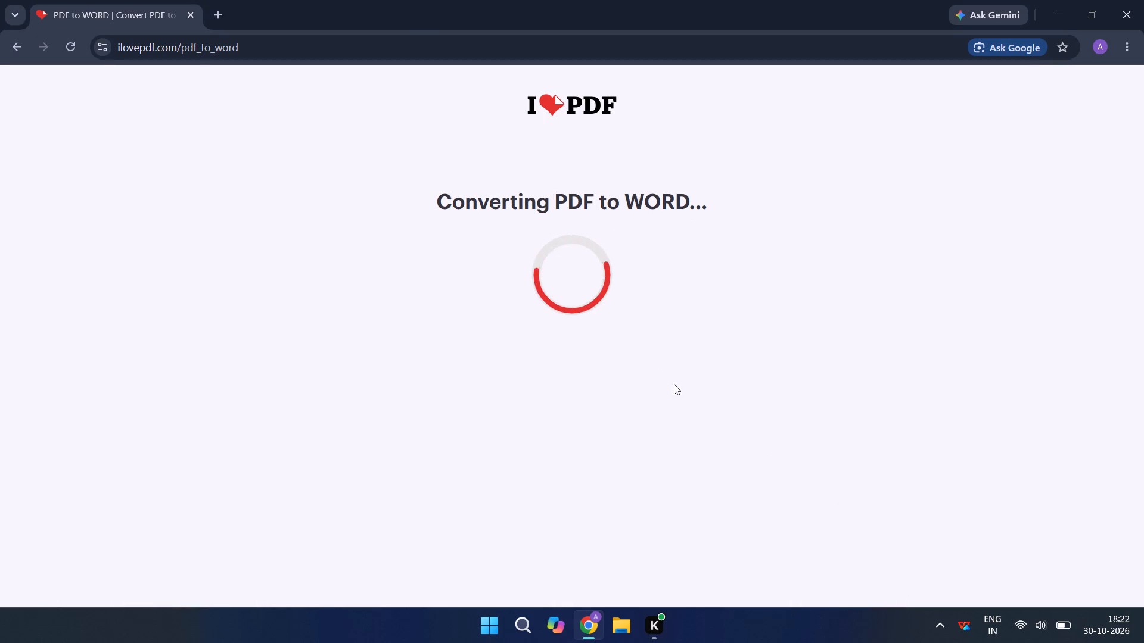
pyautogui.click(523, 212)
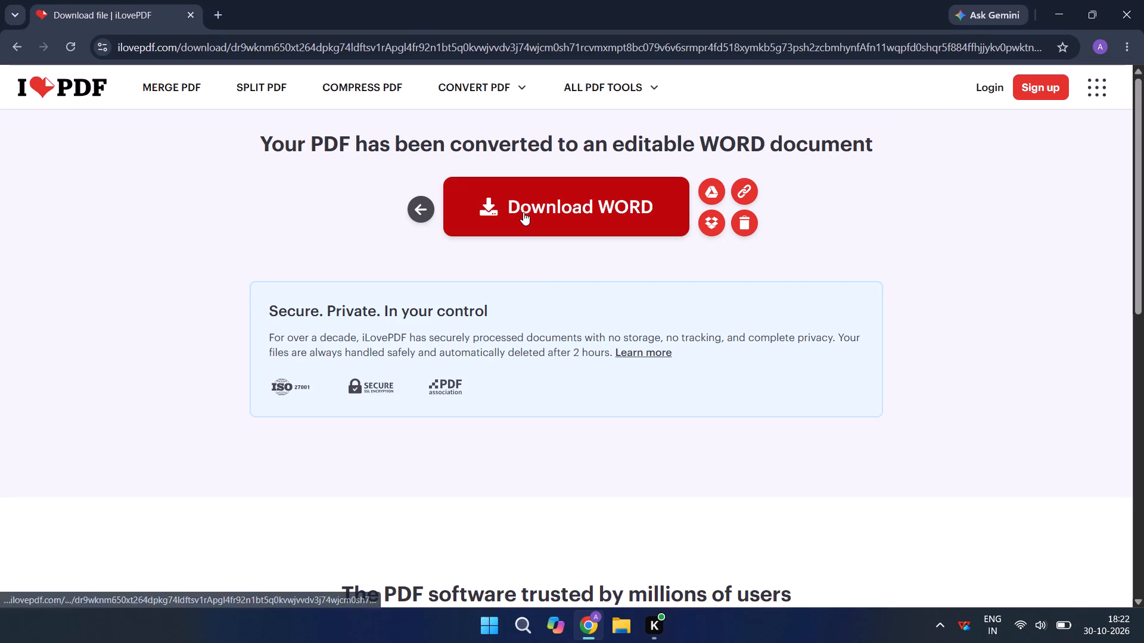
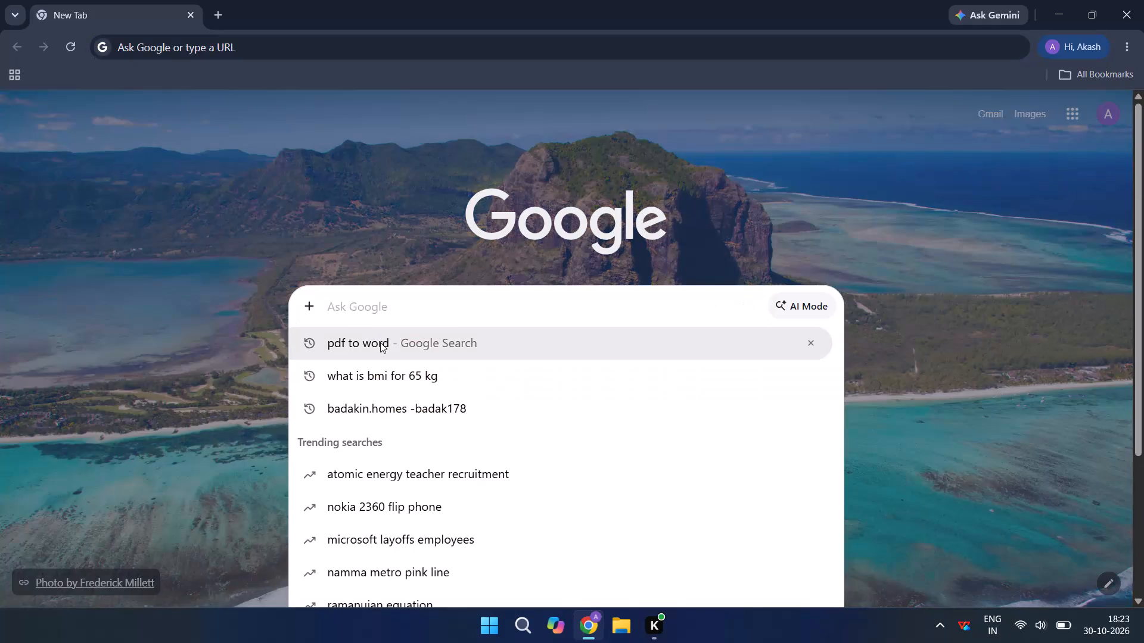
# Return to iLovePDF's converter through the "pdf to word" search and upload Adobe Scan 30 Oct 2026 from the Desktop folder.
pyautogui.click(380, 342)
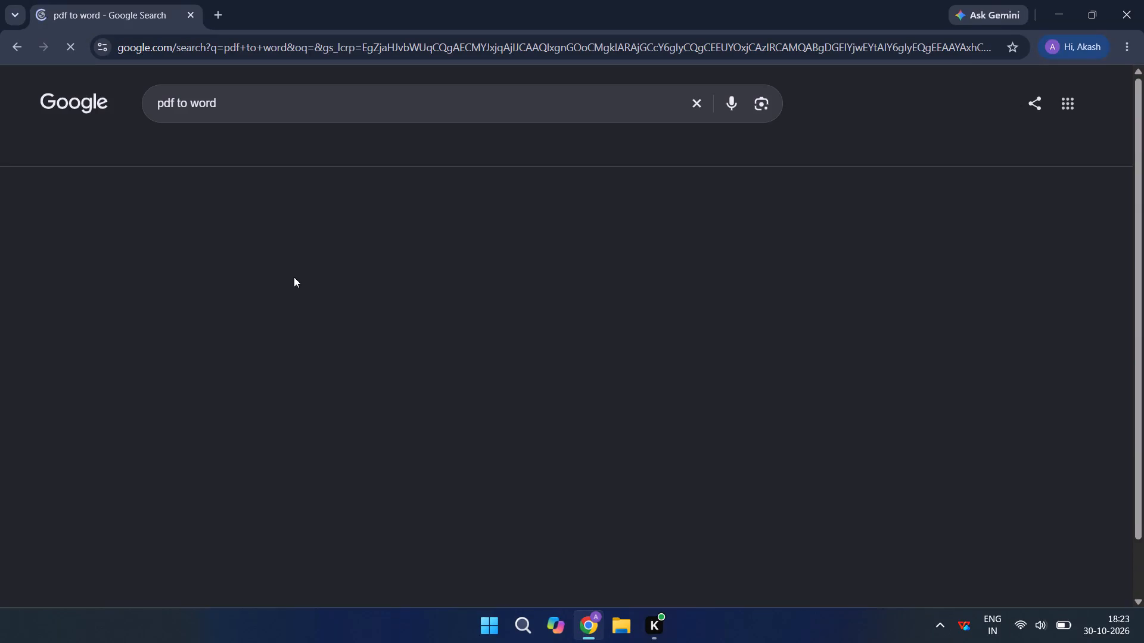
pyautogui.click(240, 244)
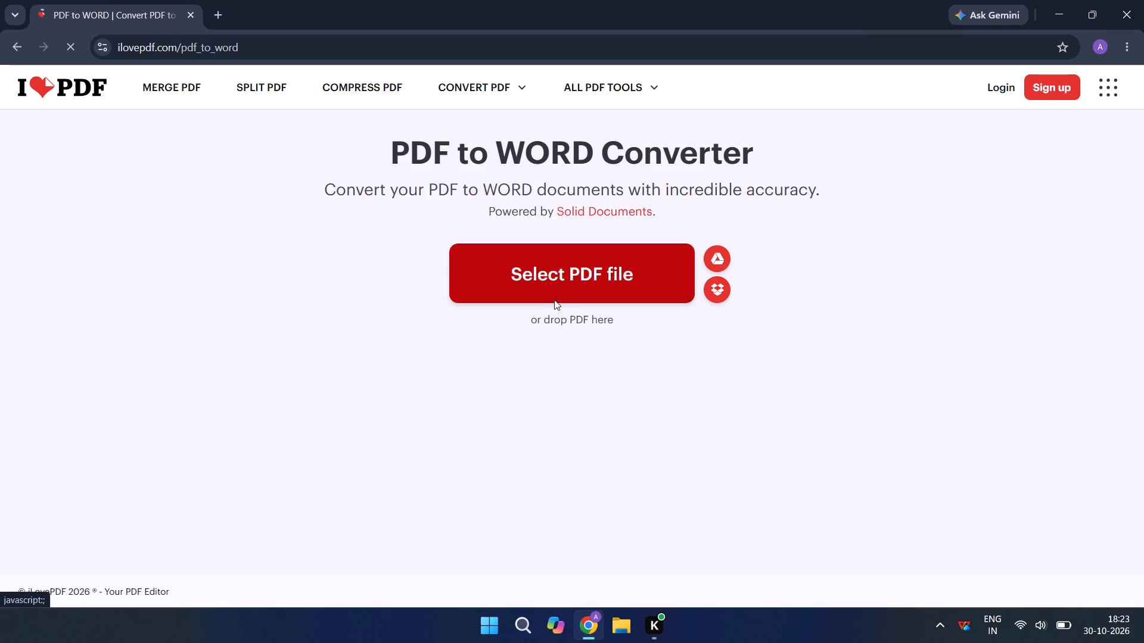
pyautogui.click(554, 299)
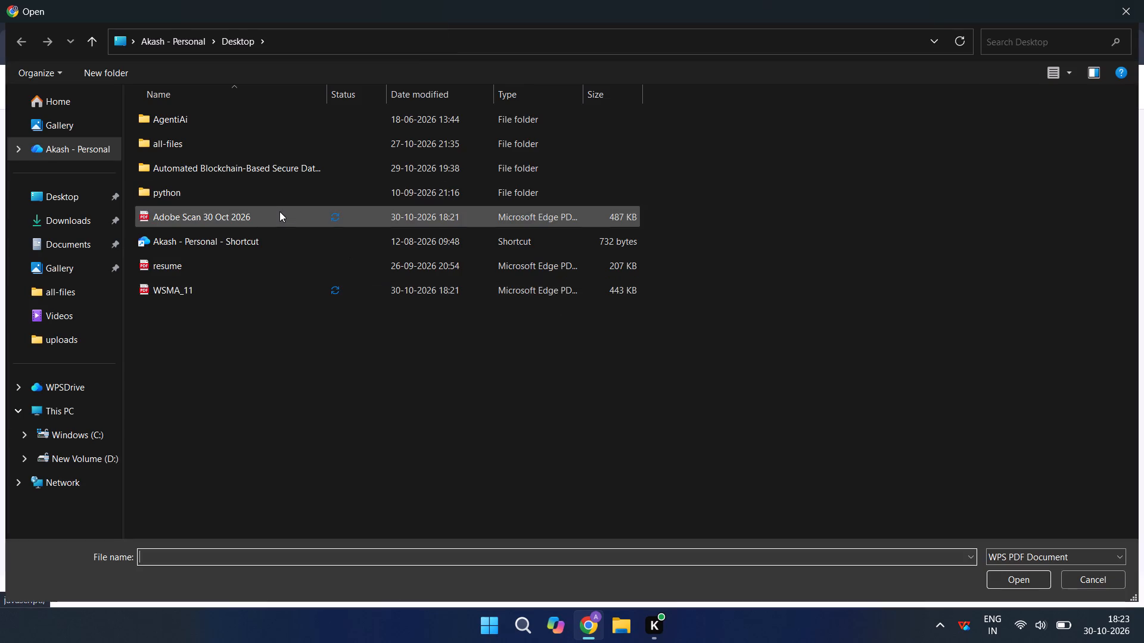
pyautogui.click(279, 211)
pyautogui.press('Return')
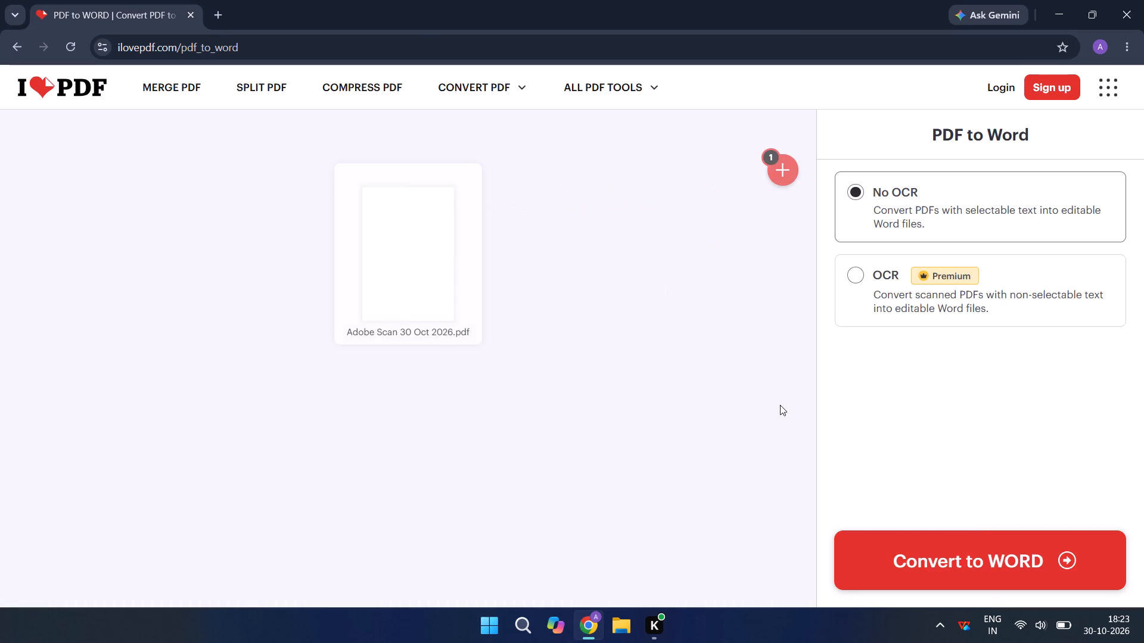
pyautogui.click(1014, 547)
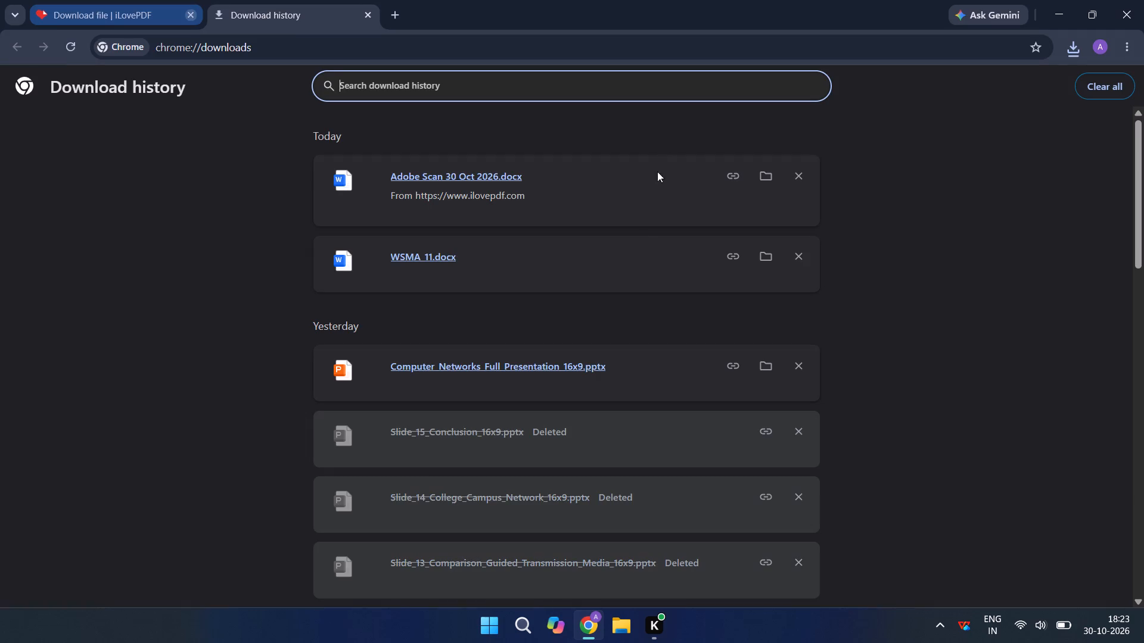
# Open the downloaded WSMA_11.docx from the download history in WPS Office and maximize its window.
pyautogui.click(427, 255)
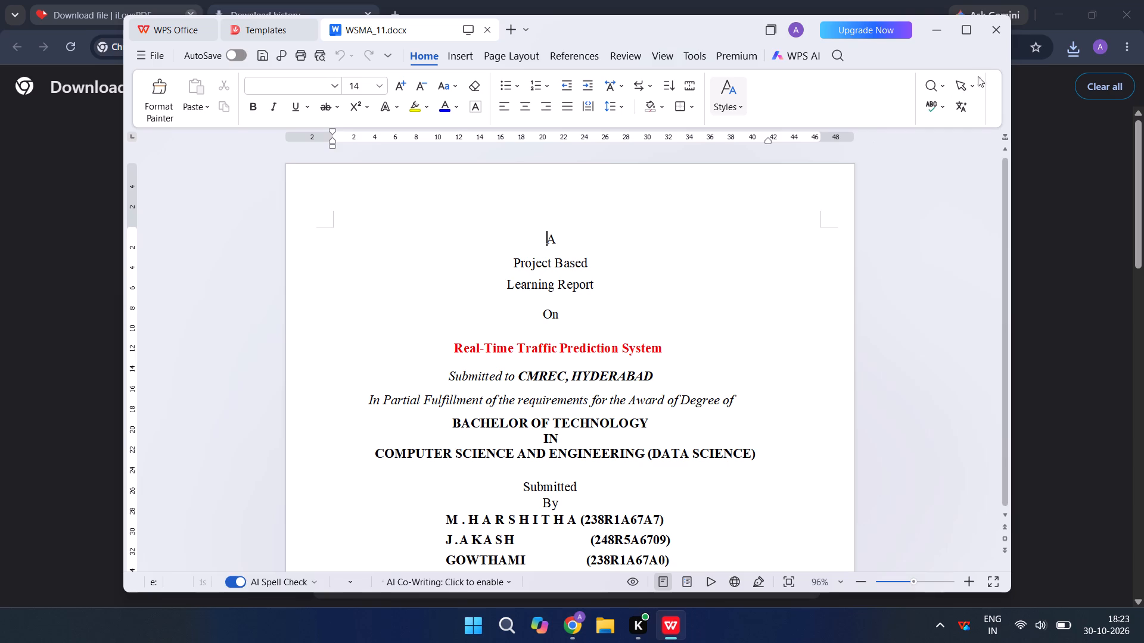
pyautogui.click(972, 32)
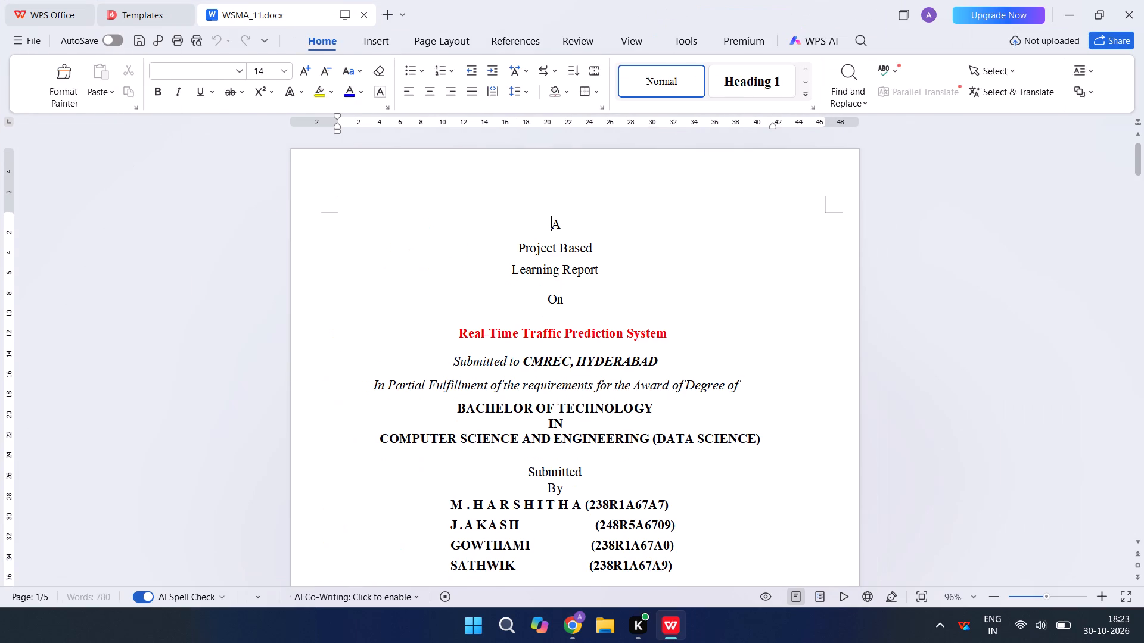
# Delete the report's text from the top of the cover page through the Internal Guide and Head of the Department block.
pyautogui.scroll(-6, 684, 223)
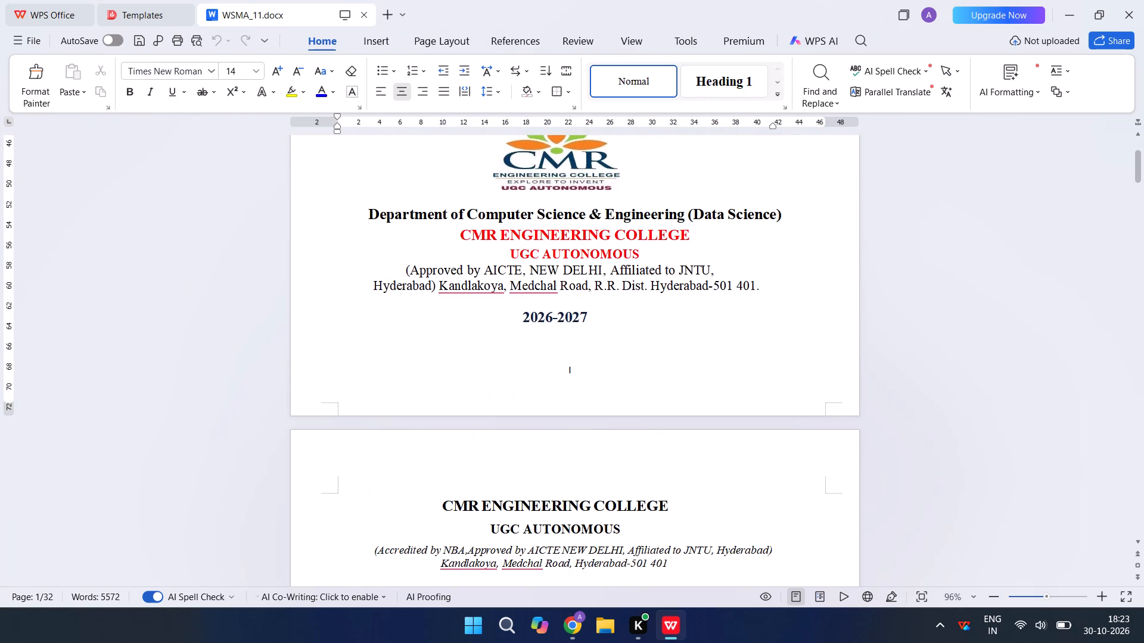
pyautogui.scroll(-6, 684, 223)
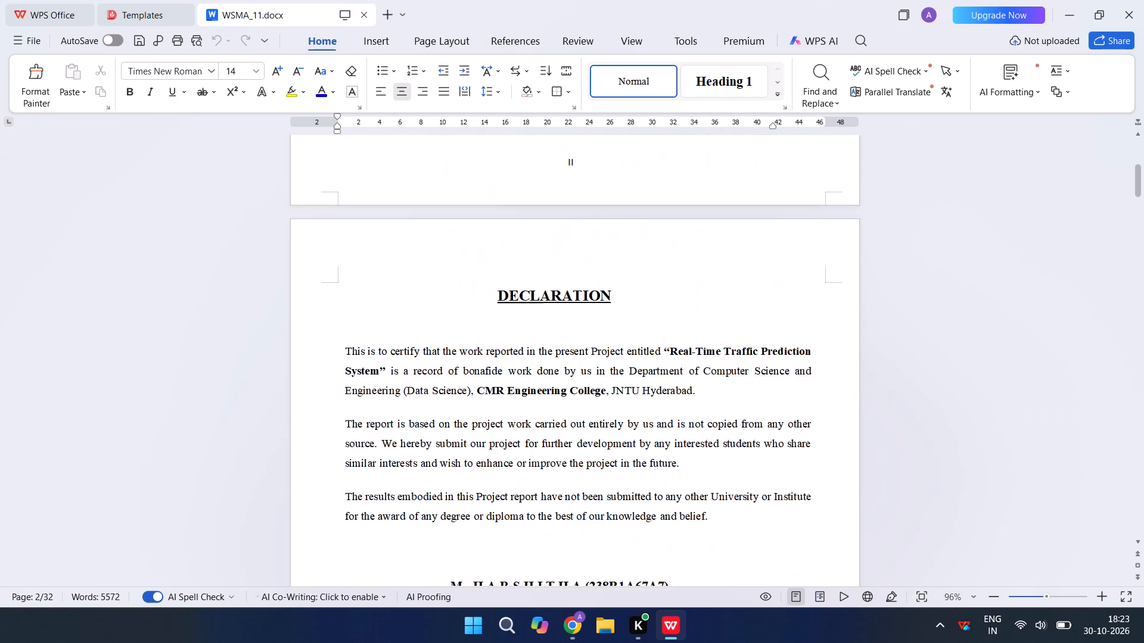
pyautogui.scroll(-1, 684, 223)
pyautogui.scroll(6, 684, 223)
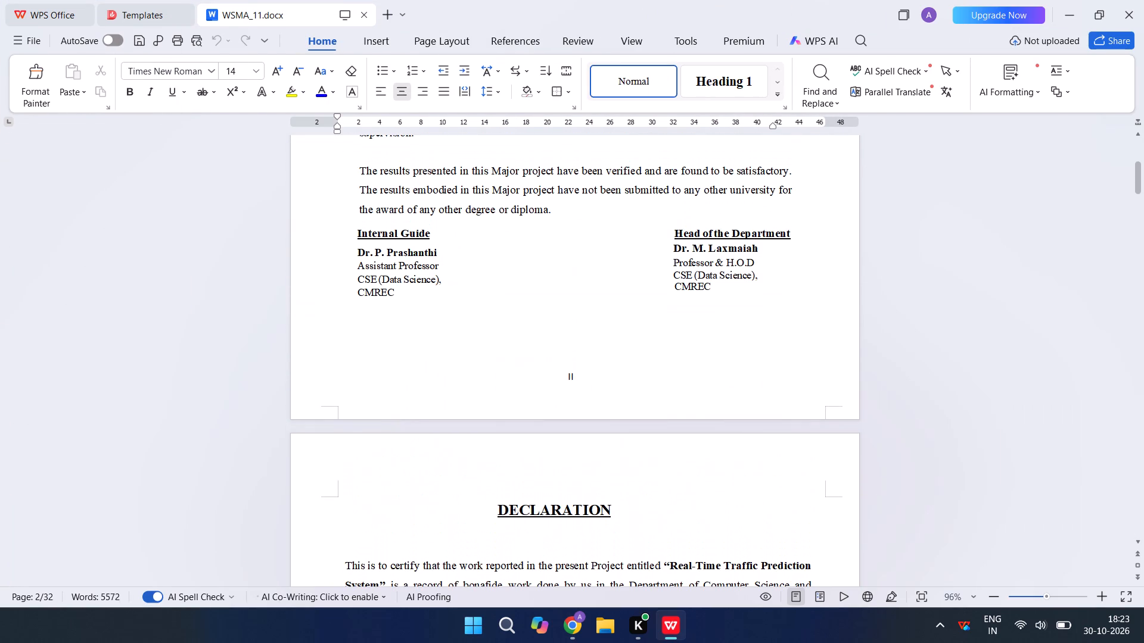
pyautogui.moveTo(745, 295); pyautogui.dragTo(390, 98)
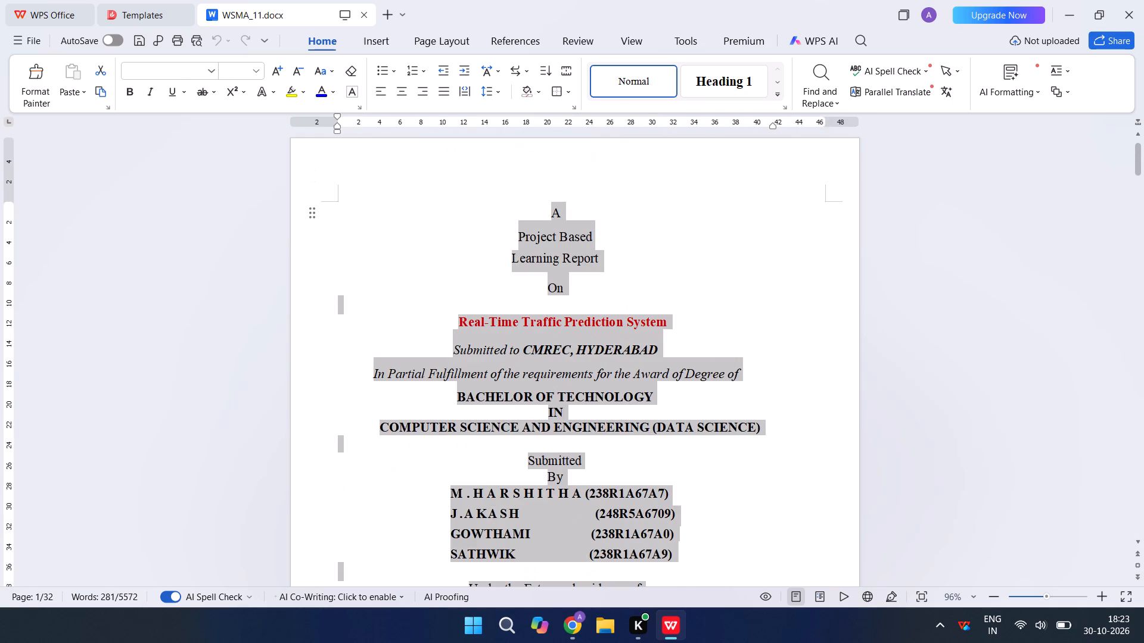
pyautogui.moveTo(390, 98); pyautogui.dragTo(390, 99)
pyautogui.press('BackSpace')
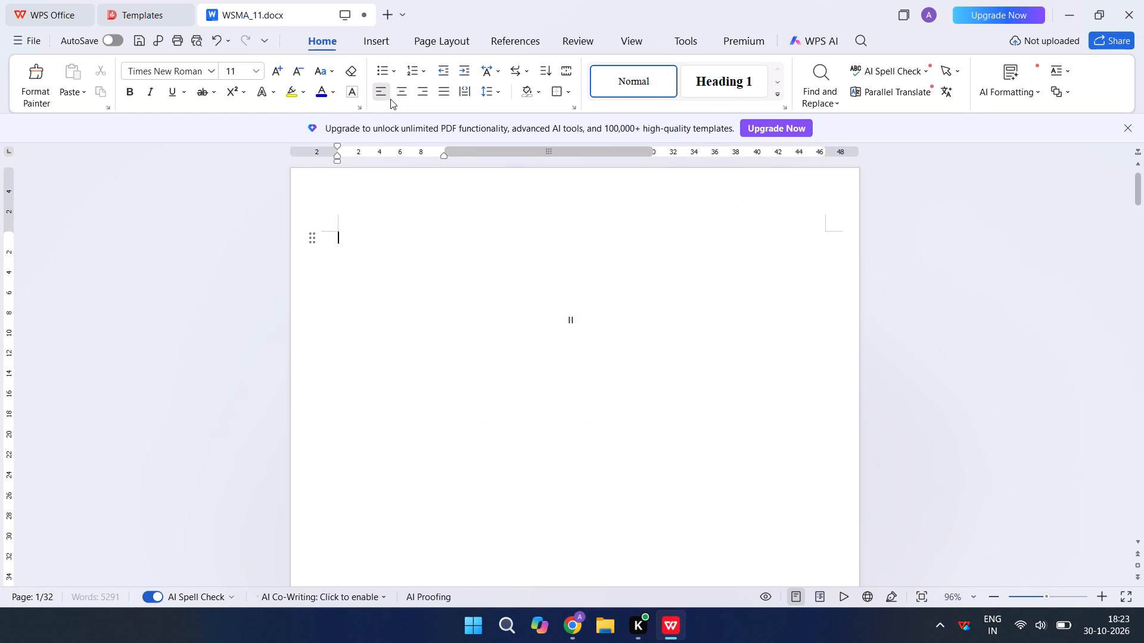
# Turn on AutoSave for WSMA_11.docx.
pyautogui.click(107, 39)
pyautogui.click(661, 401)
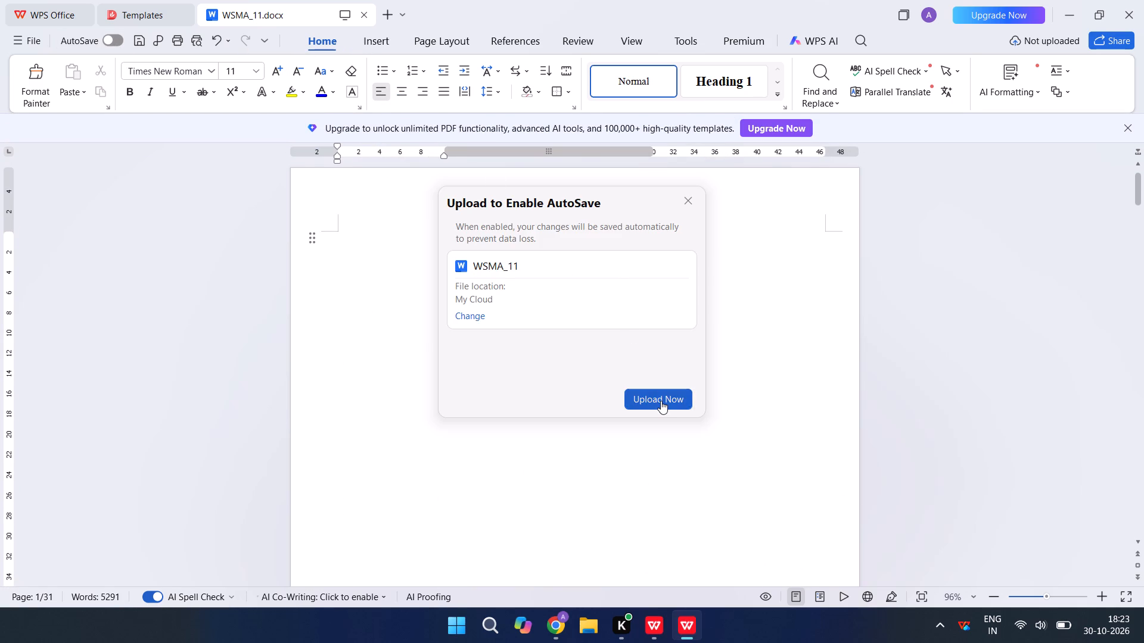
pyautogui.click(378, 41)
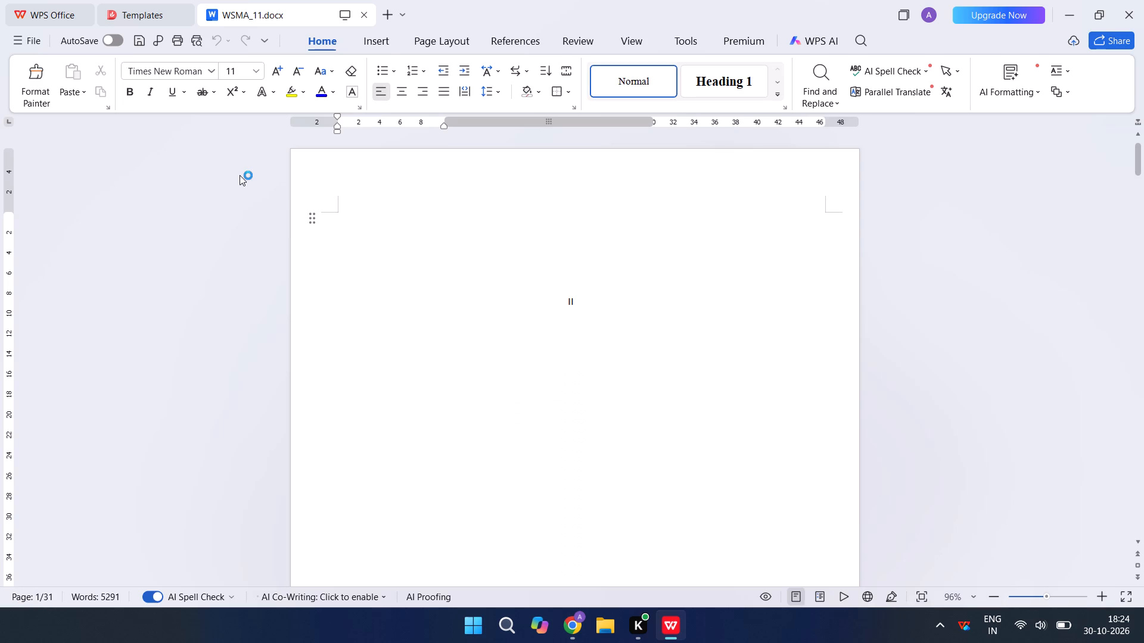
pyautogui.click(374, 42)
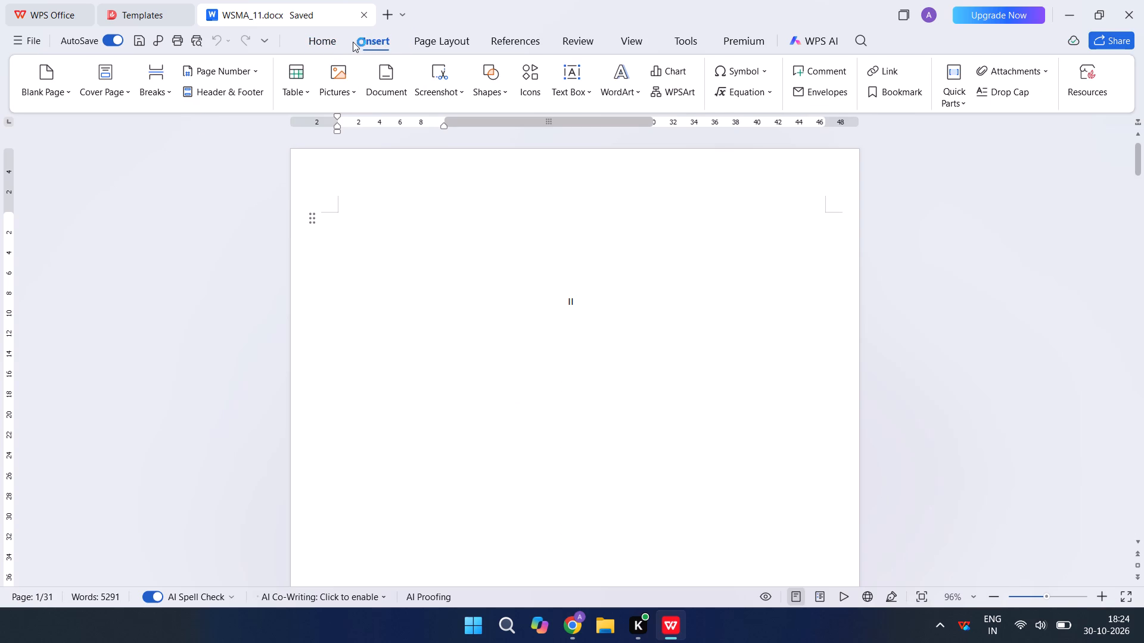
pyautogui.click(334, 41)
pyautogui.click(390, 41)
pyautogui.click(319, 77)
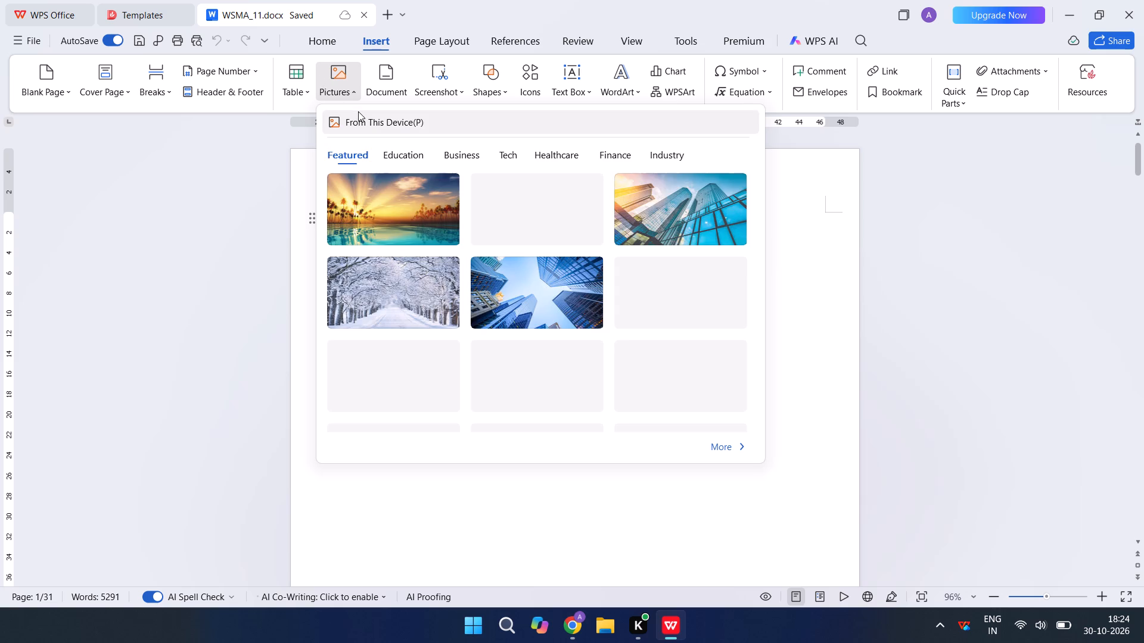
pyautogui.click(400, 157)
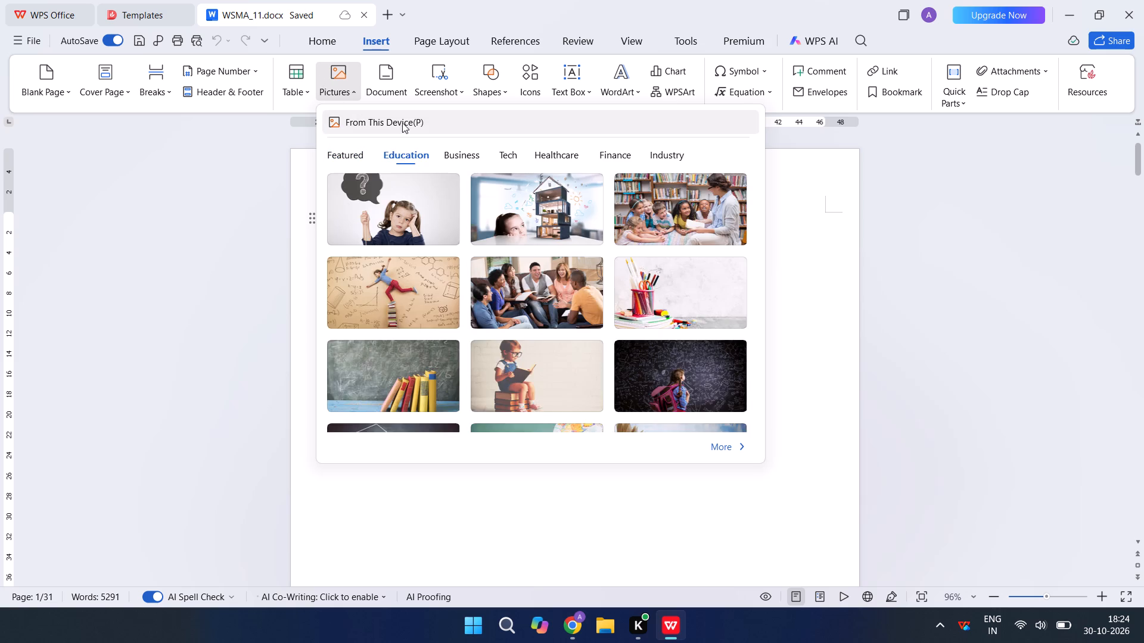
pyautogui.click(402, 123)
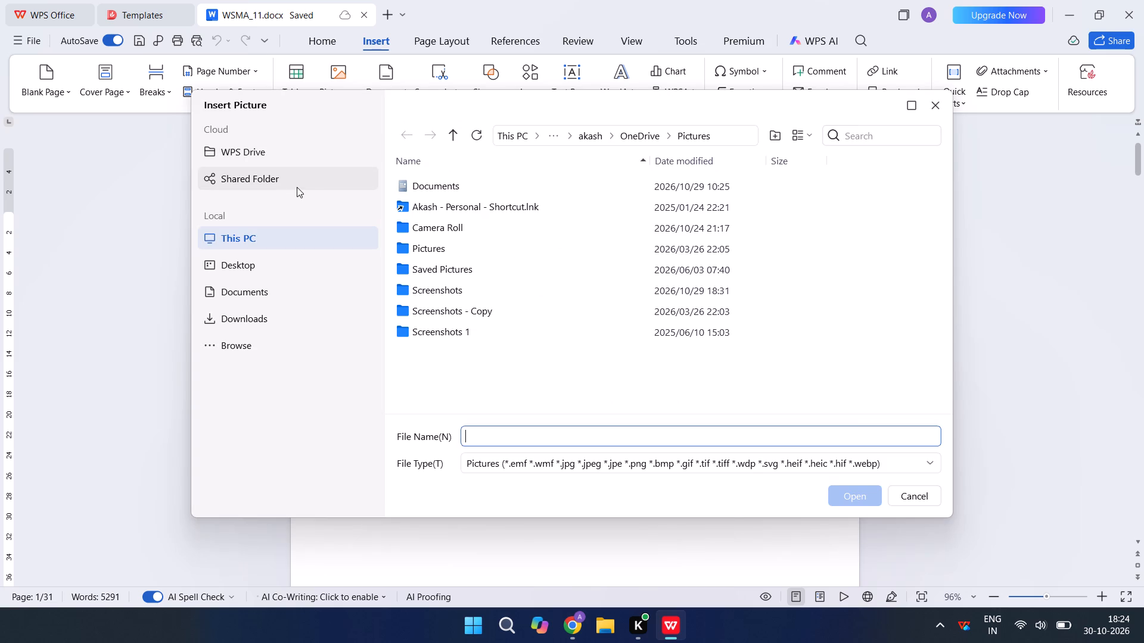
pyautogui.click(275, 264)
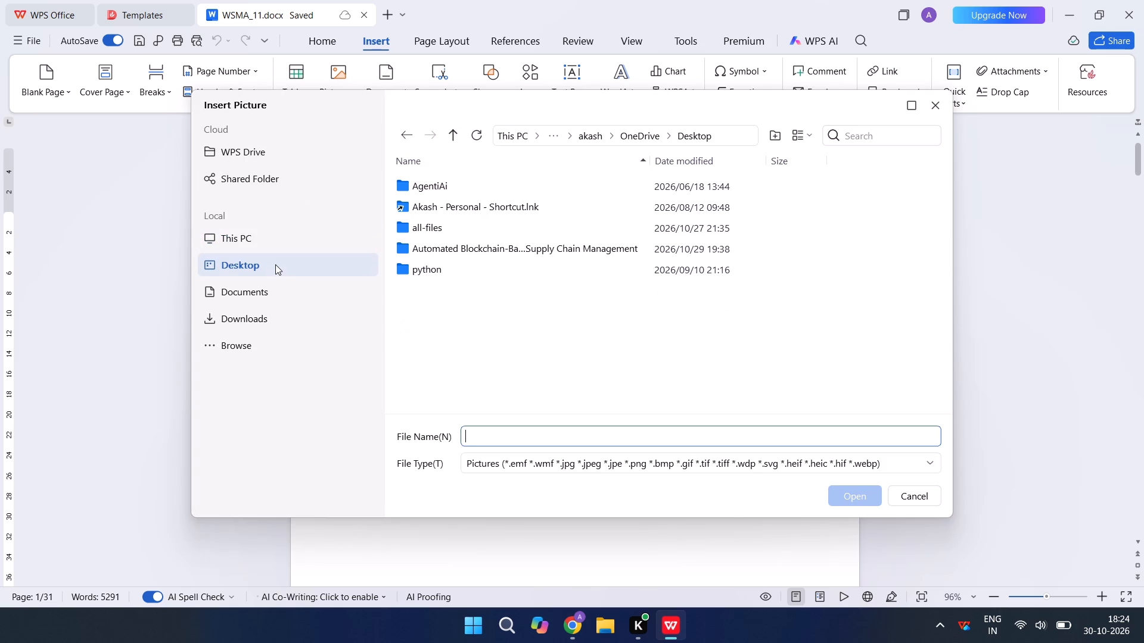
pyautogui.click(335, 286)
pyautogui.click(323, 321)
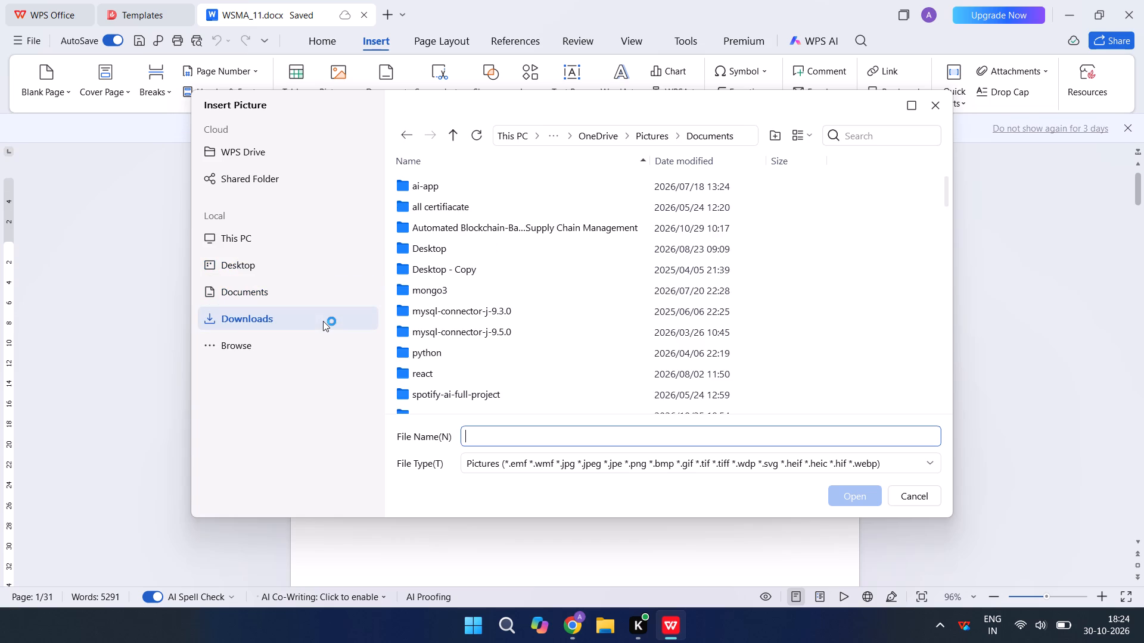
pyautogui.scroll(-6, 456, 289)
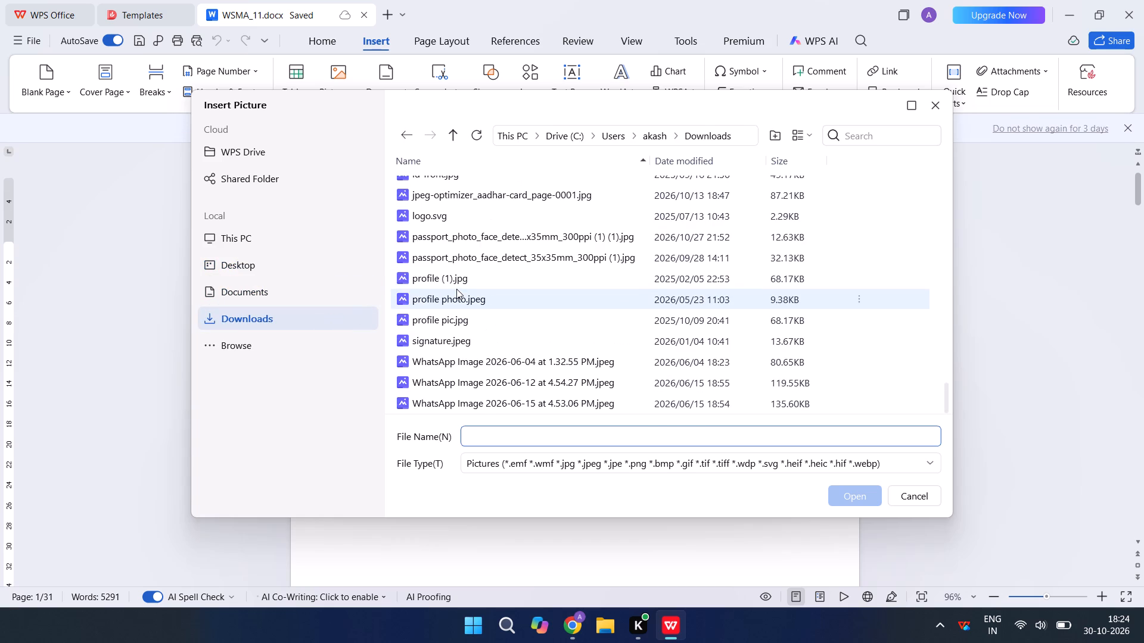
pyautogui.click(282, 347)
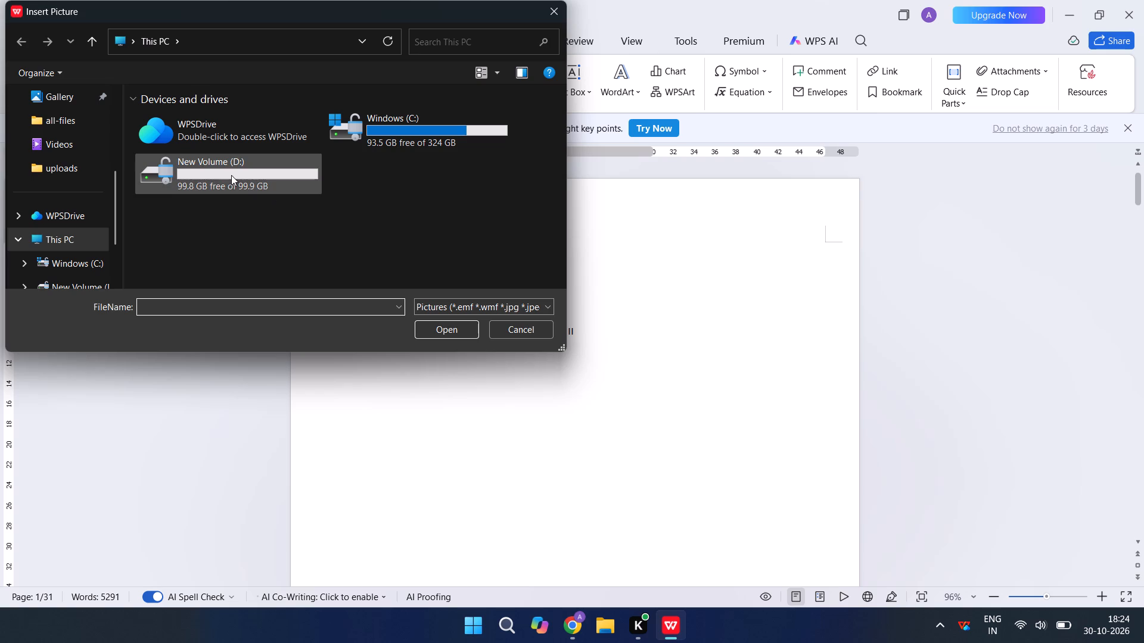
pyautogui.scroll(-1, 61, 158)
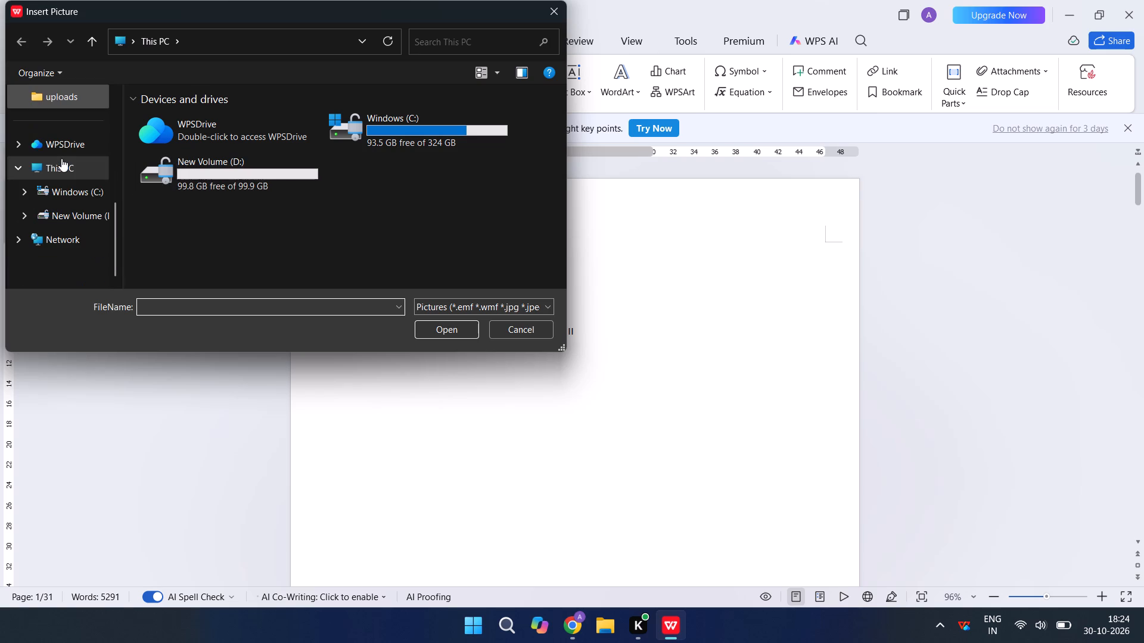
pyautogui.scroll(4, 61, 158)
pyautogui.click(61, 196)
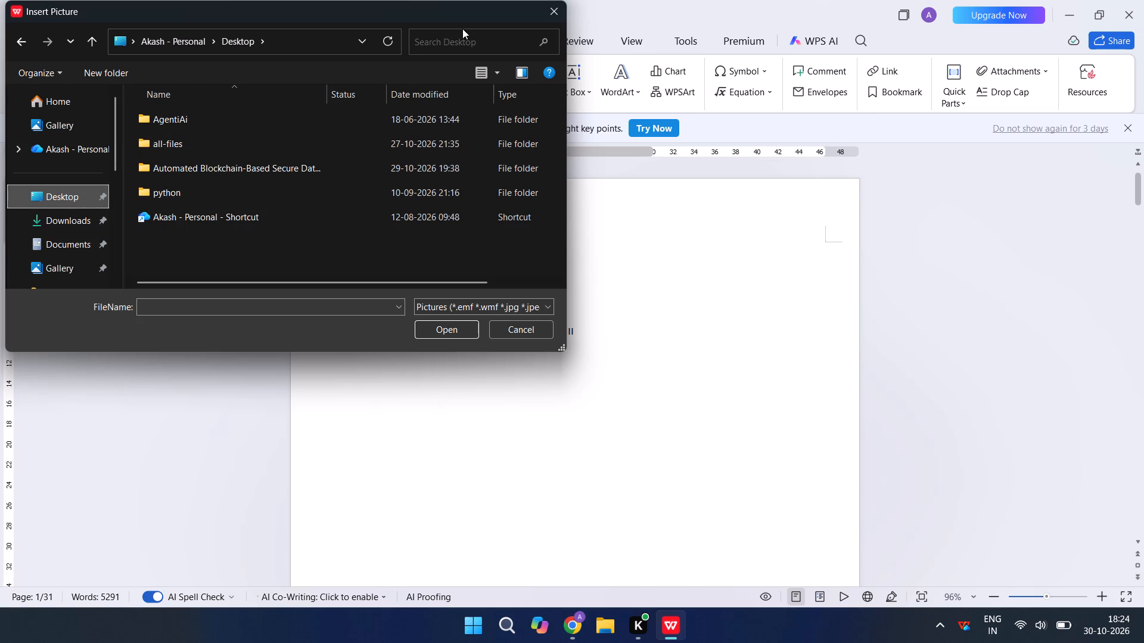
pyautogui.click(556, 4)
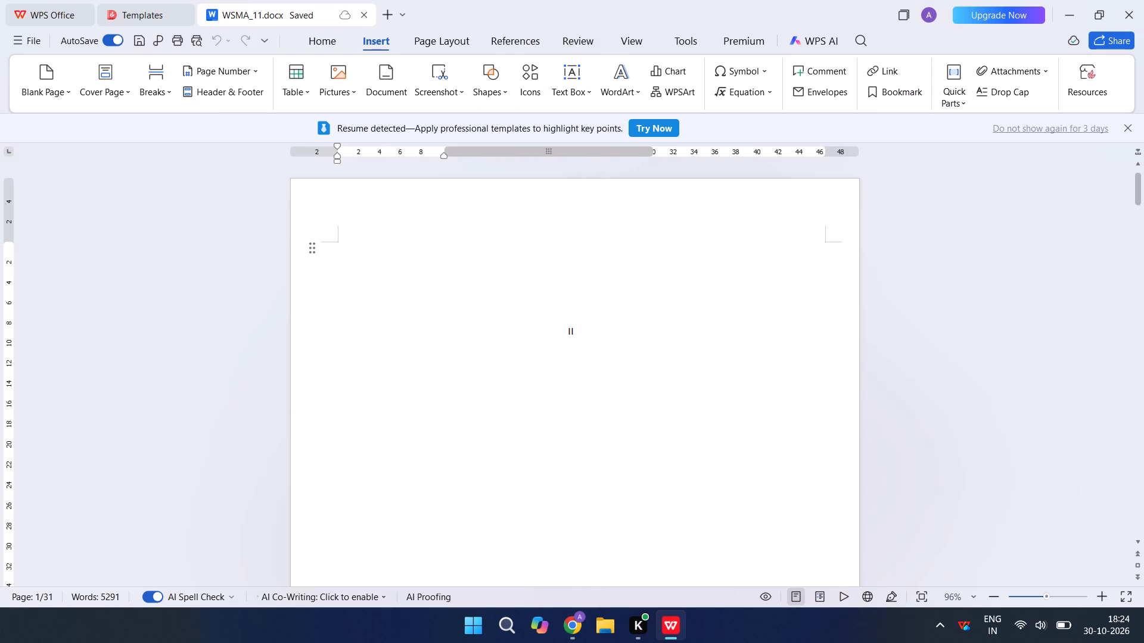
# Open the Adobe Scan 30 Oct 2026 Word document from the Downloads folder in WPS Office and look through its scanned pages.
pyautogui.click(600, 628)
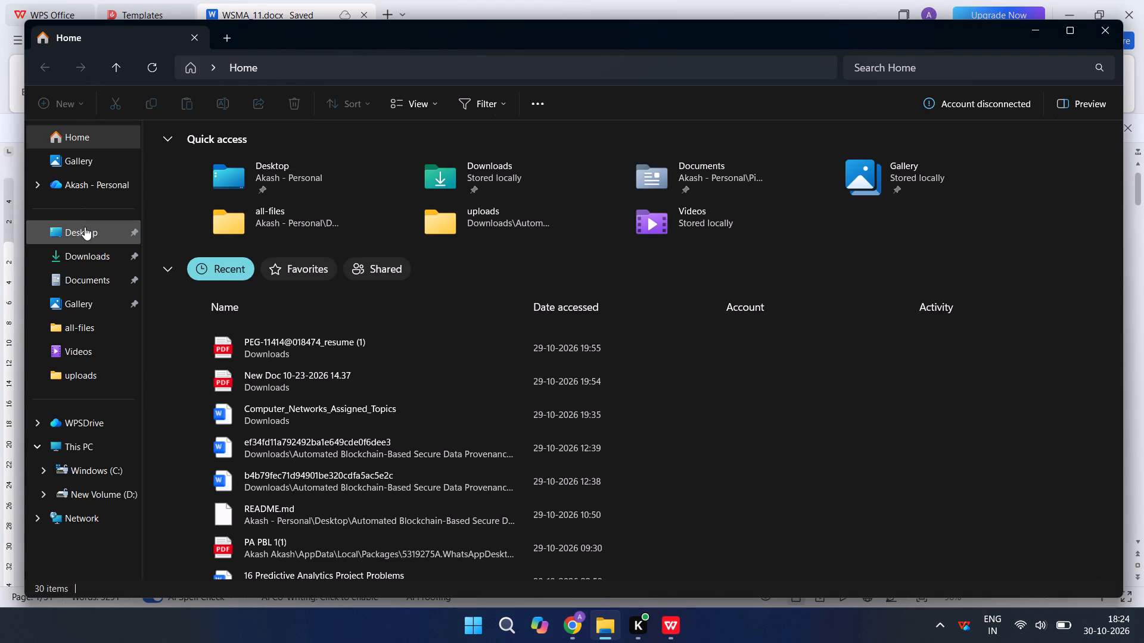
pyautogui.click(85, 227)
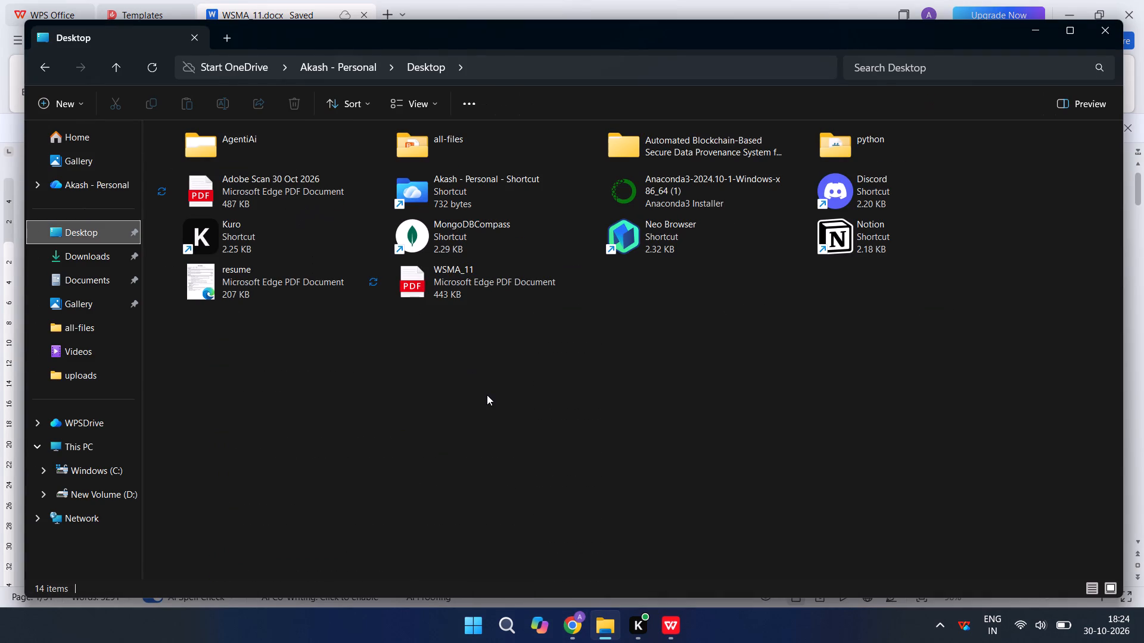
pyautogui.click(97, 254)
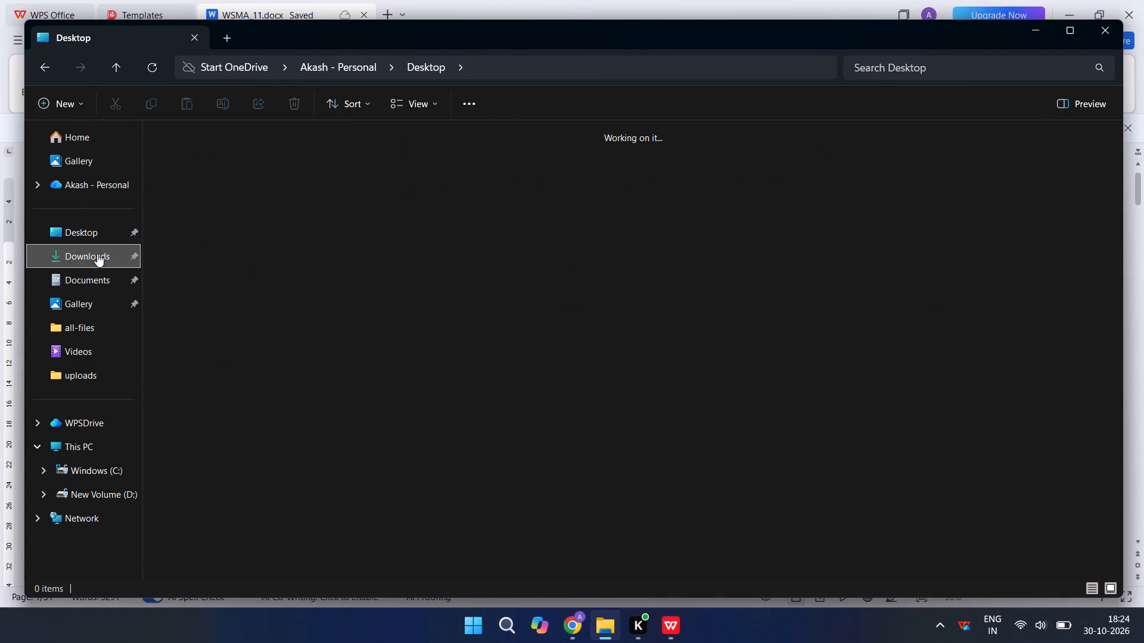
pyautogui.moveTo(315, 176); pyautogui.dragTo(697, 642)
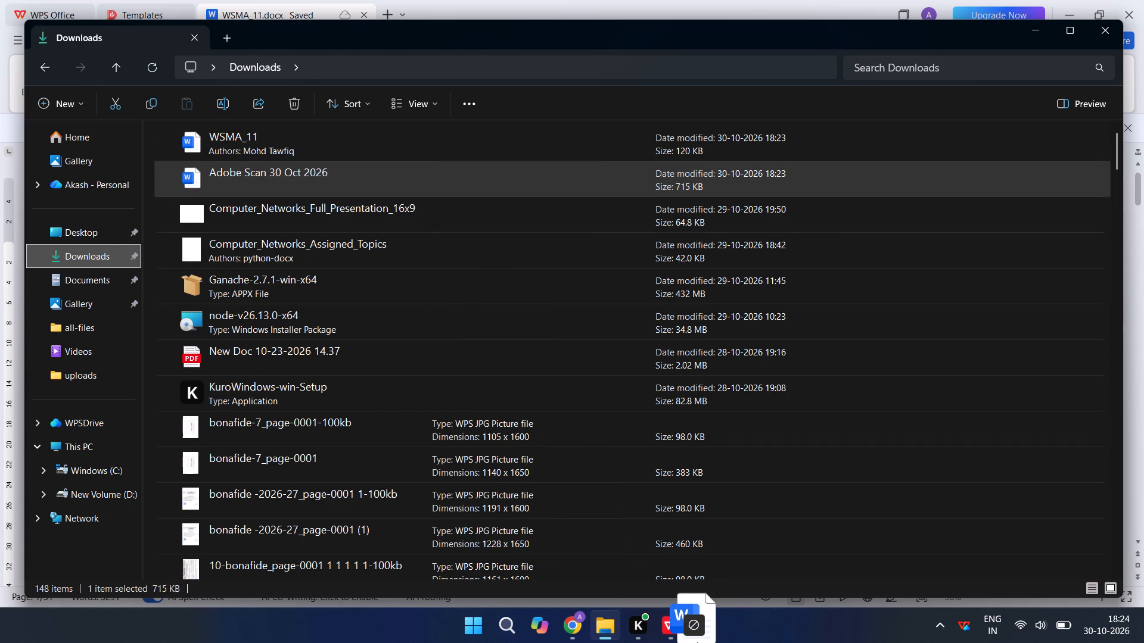
pyautogui.moveTo(697, 642); pyautogui.dragTo(573, 351)
pyautogui.scroll(-2, 480, 324)
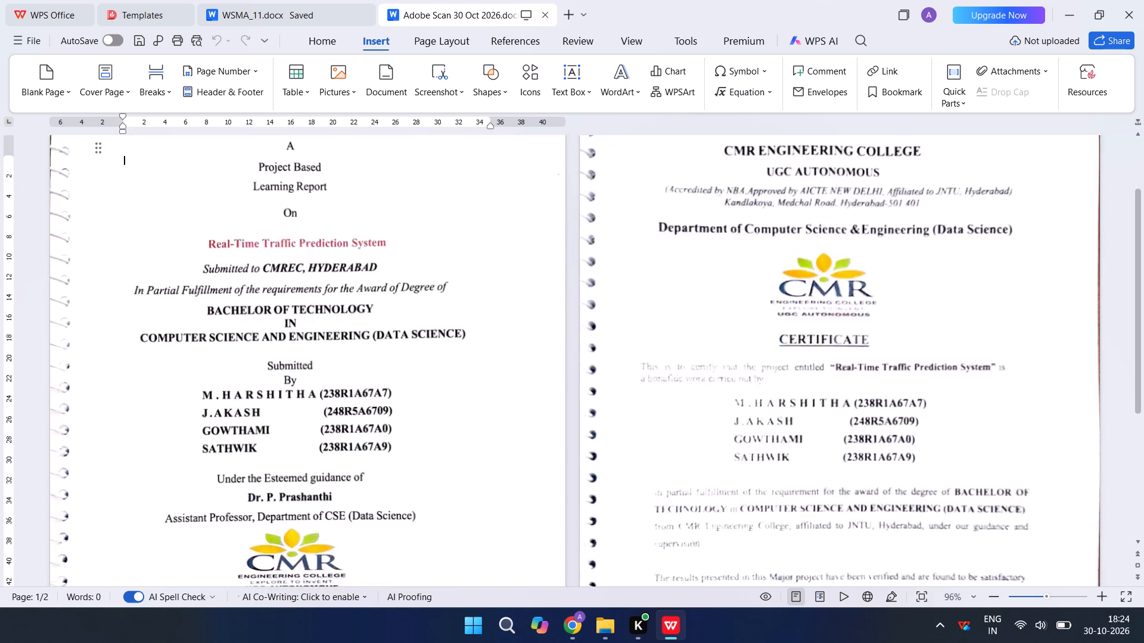
pyautogui.scroll(-10, 480, 324)
pyautogui.scroll(6, 480, 324)
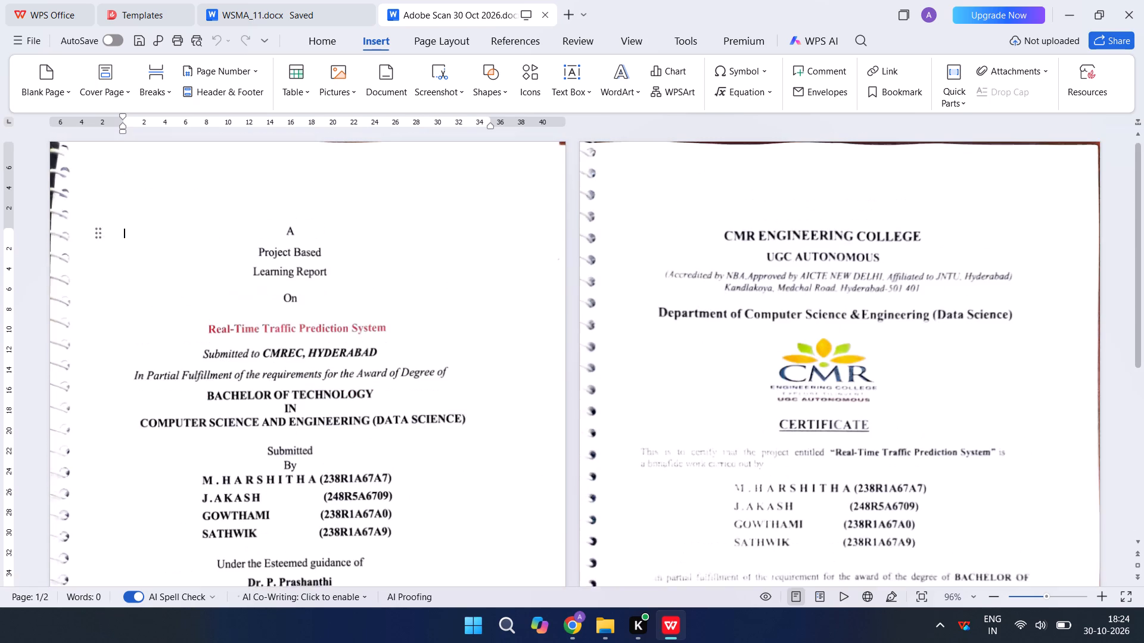
pyautogui.scroll(-7, 480, 324)
pyautogui.scroll(5, 480, 324)
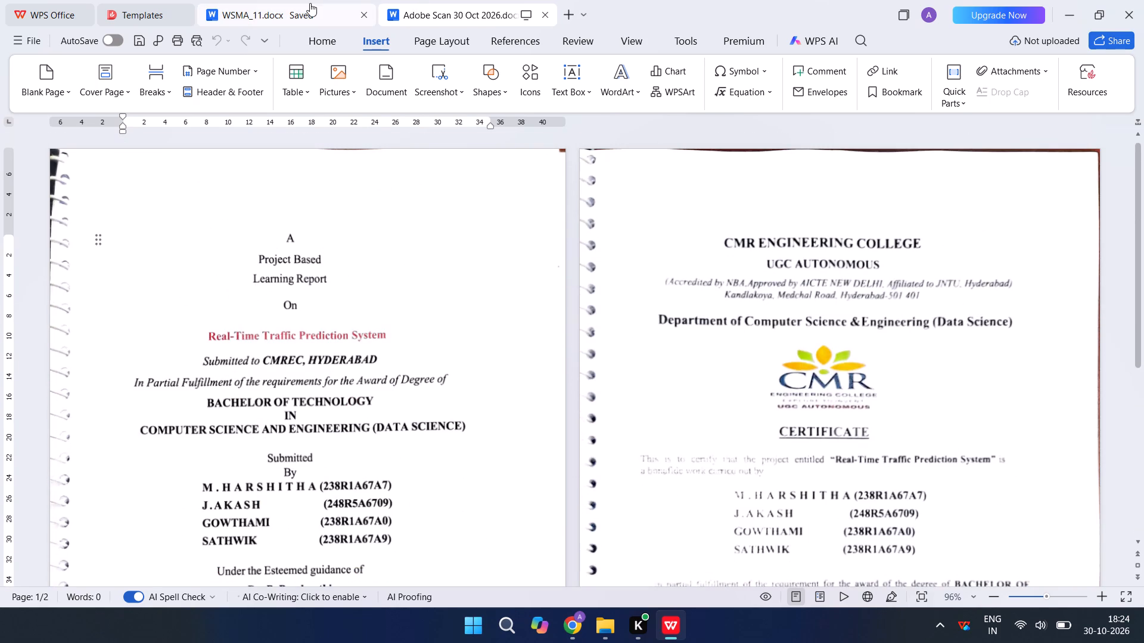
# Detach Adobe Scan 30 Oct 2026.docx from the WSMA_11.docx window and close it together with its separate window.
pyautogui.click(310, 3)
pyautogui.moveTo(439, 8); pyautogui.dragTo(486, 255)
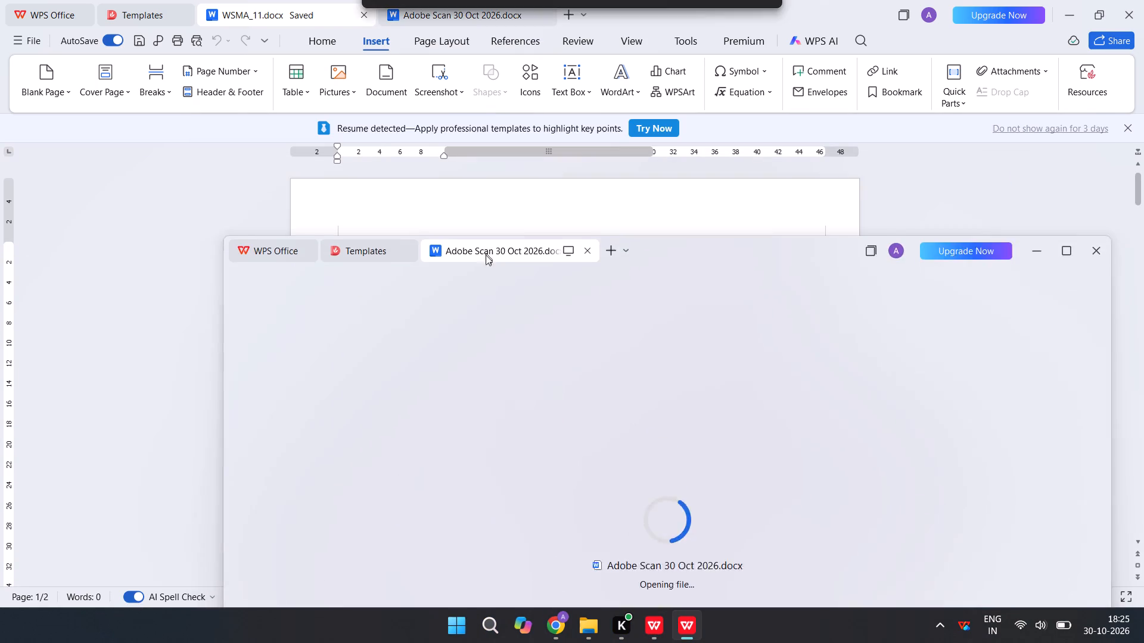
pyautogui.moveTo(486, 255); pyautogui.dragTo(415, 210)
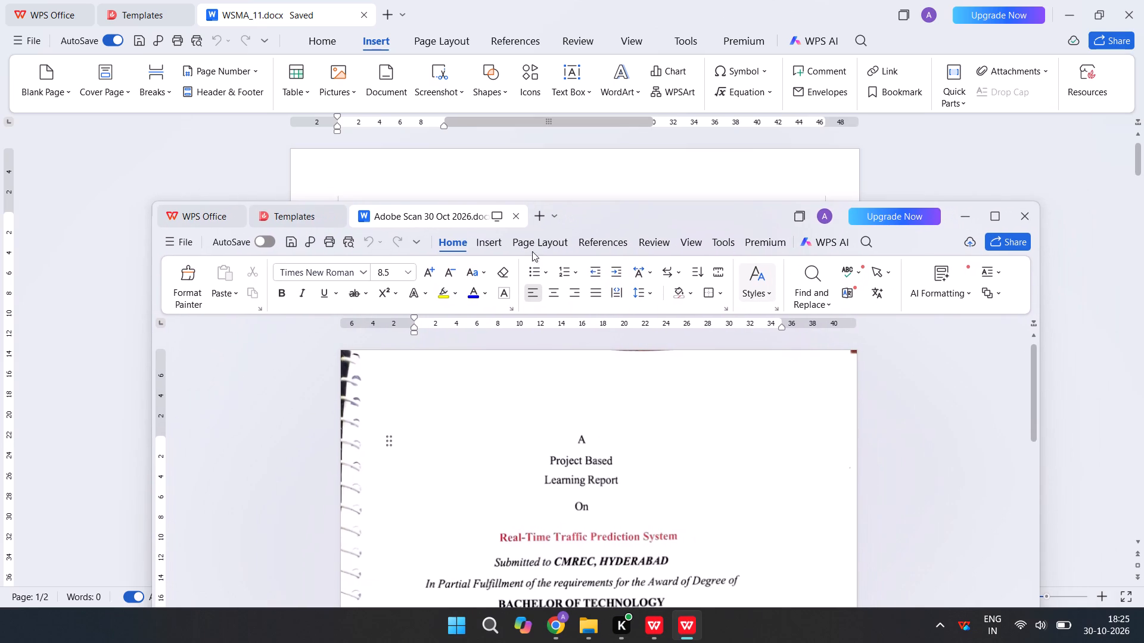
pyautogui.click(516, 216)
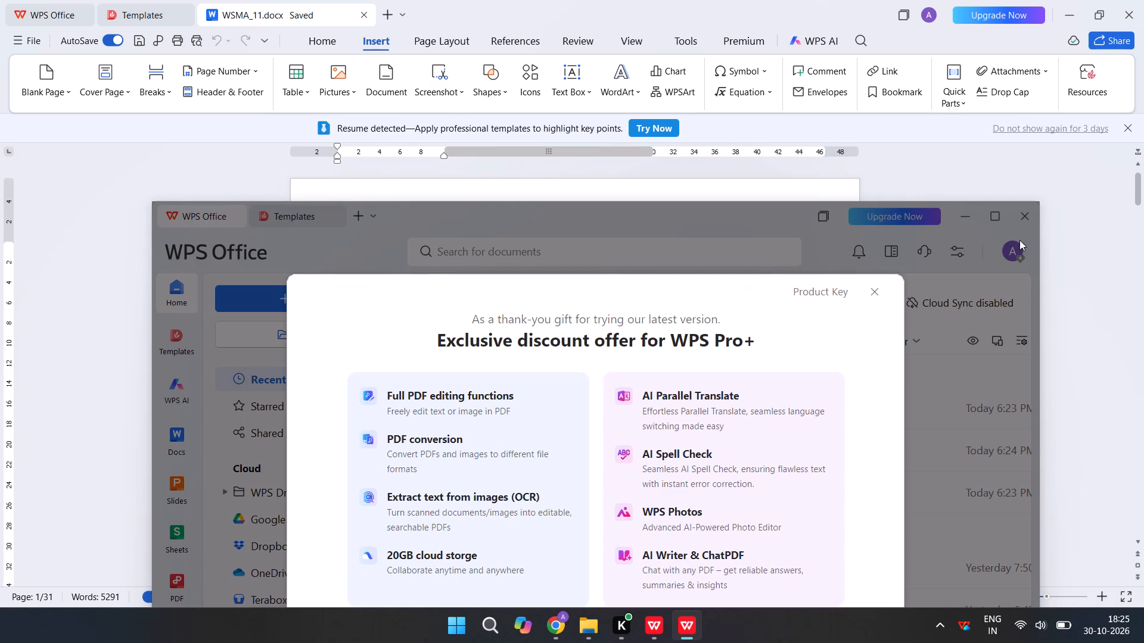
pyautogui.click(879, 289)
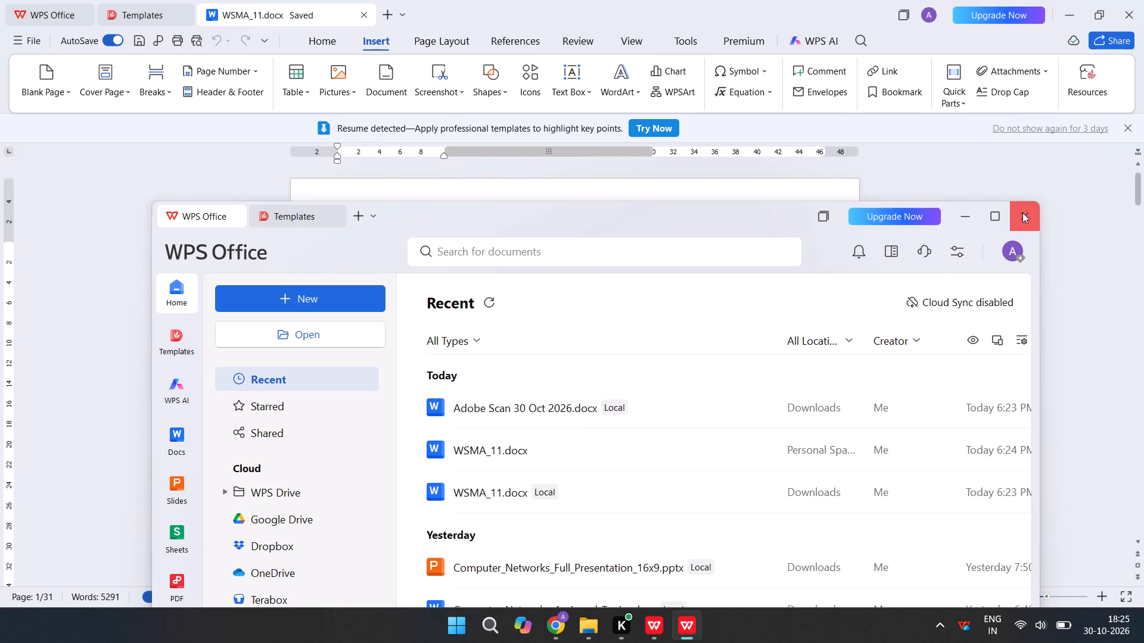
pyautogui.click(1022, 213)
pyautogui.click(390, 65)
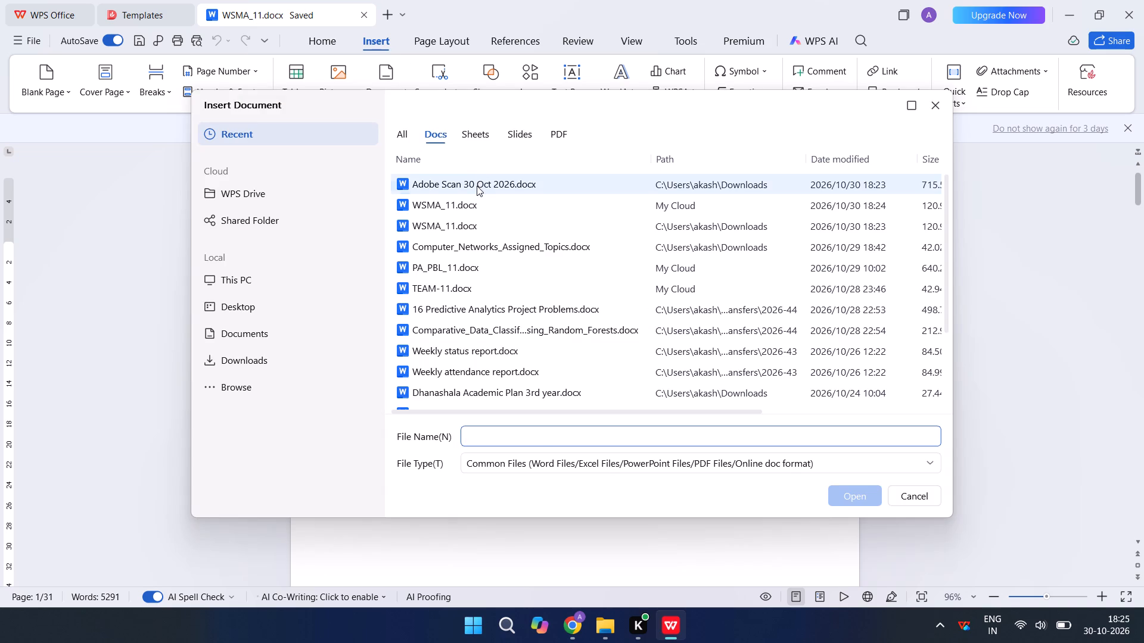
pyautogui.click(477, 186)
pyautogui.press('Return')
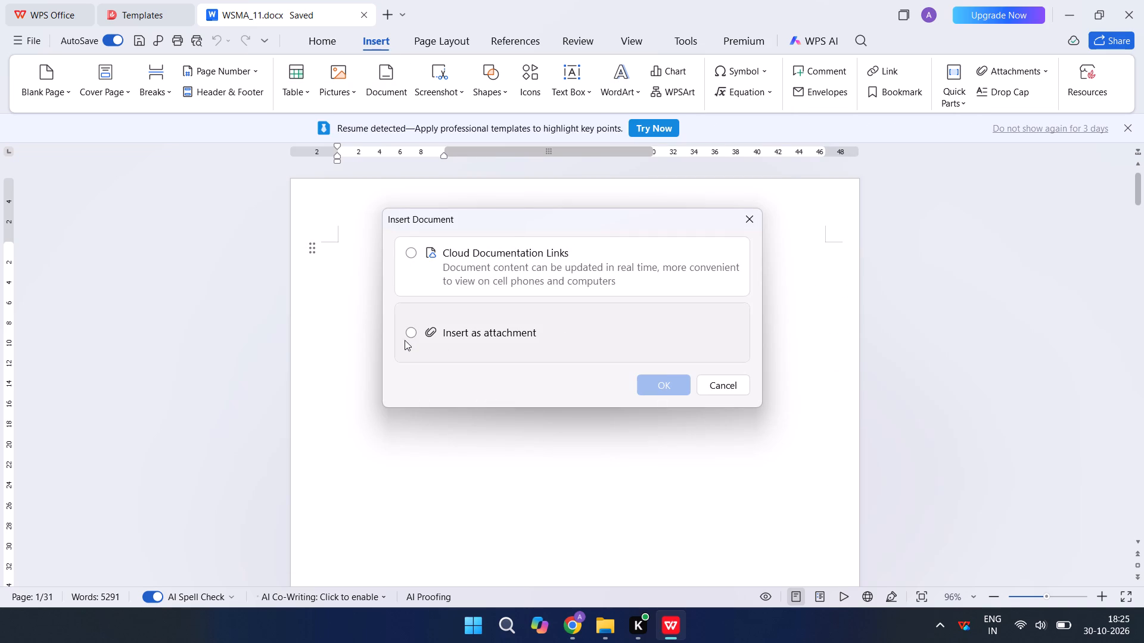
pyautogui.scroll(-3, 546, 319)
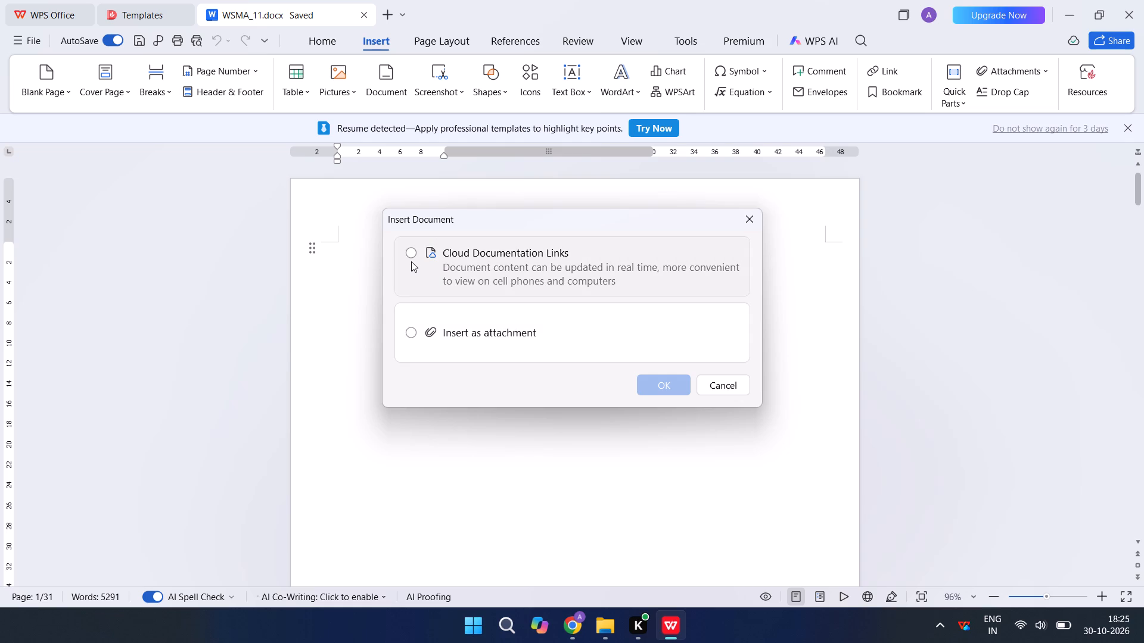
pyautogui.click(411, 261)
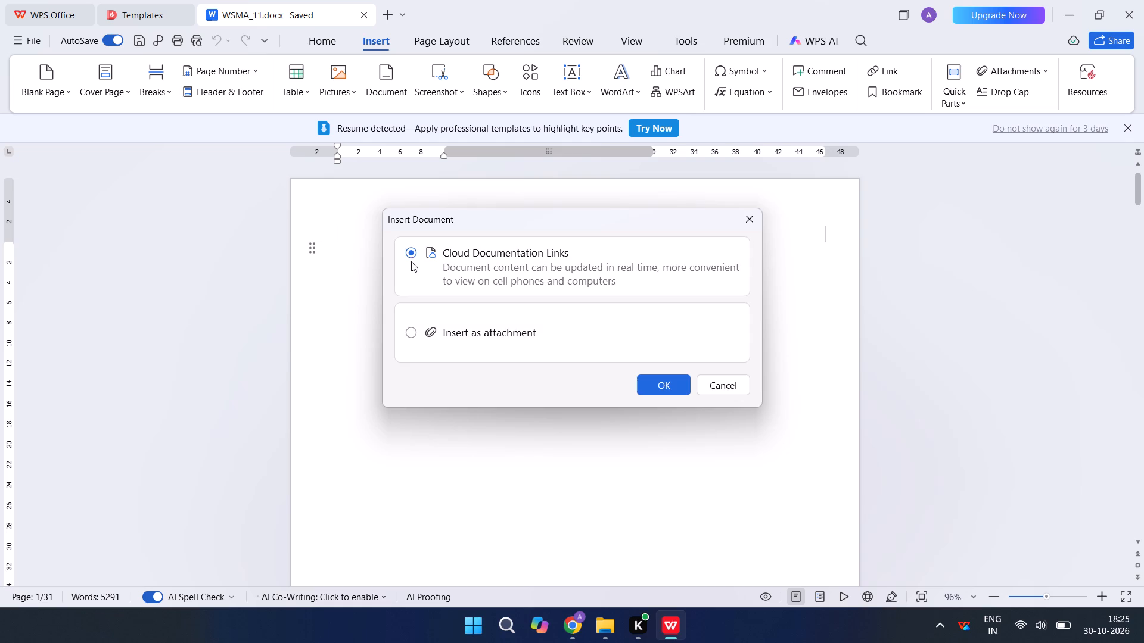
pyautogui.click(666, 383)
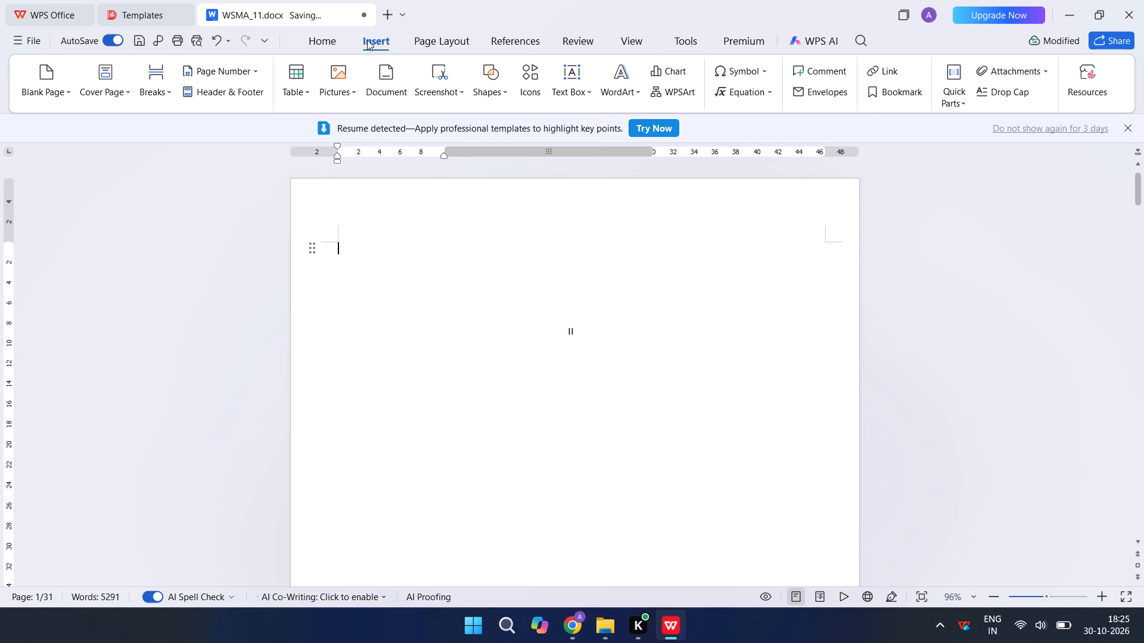
# Insert Adobe Scan 30 Oct 2026.docx at the start of the first page as an attachment, with the file type set to Word Format.
pyautogui.click(384, 80)
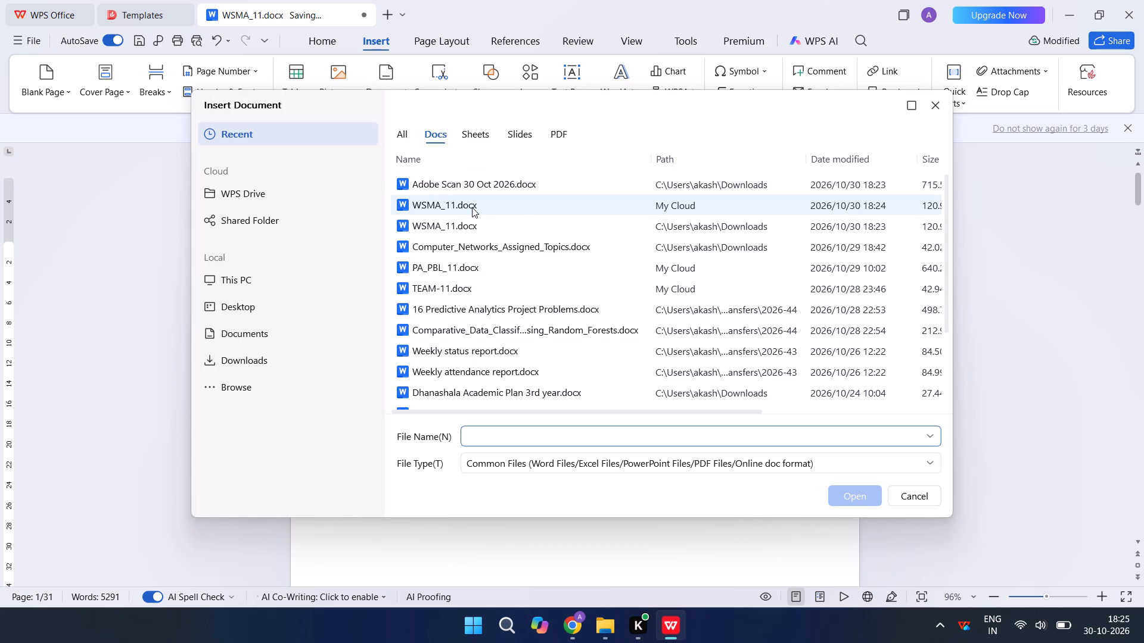
pyautogui.hscroll(-5, 472, 207)
pyautogui.hscroll(7, 472, 207)
pyautogui.click(455, 183)
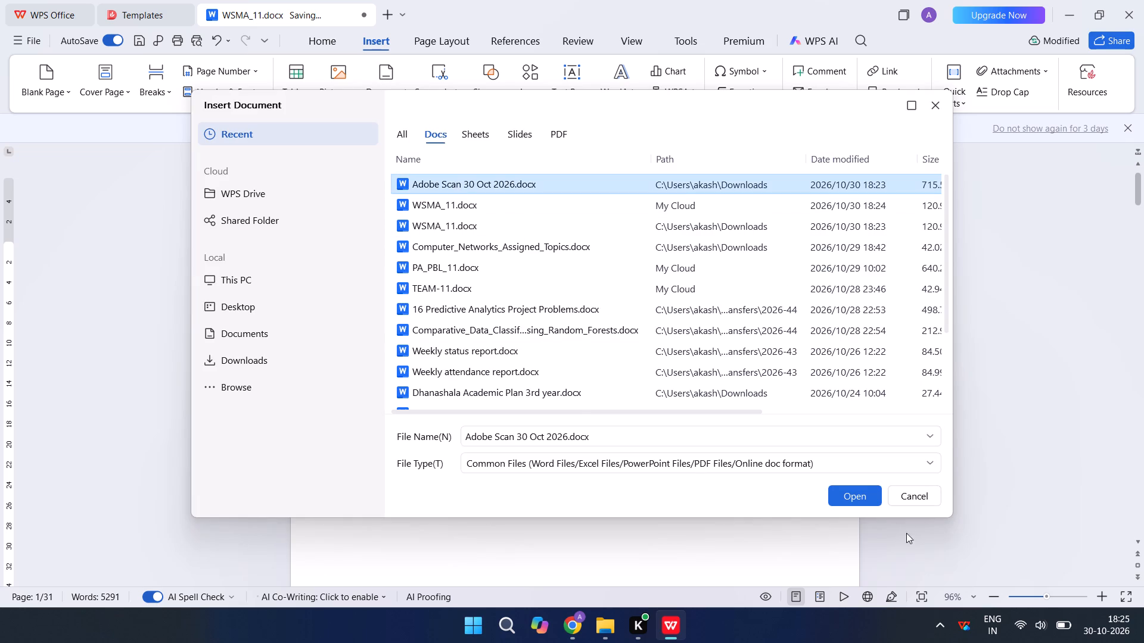
pyautogui.click(852, 461)
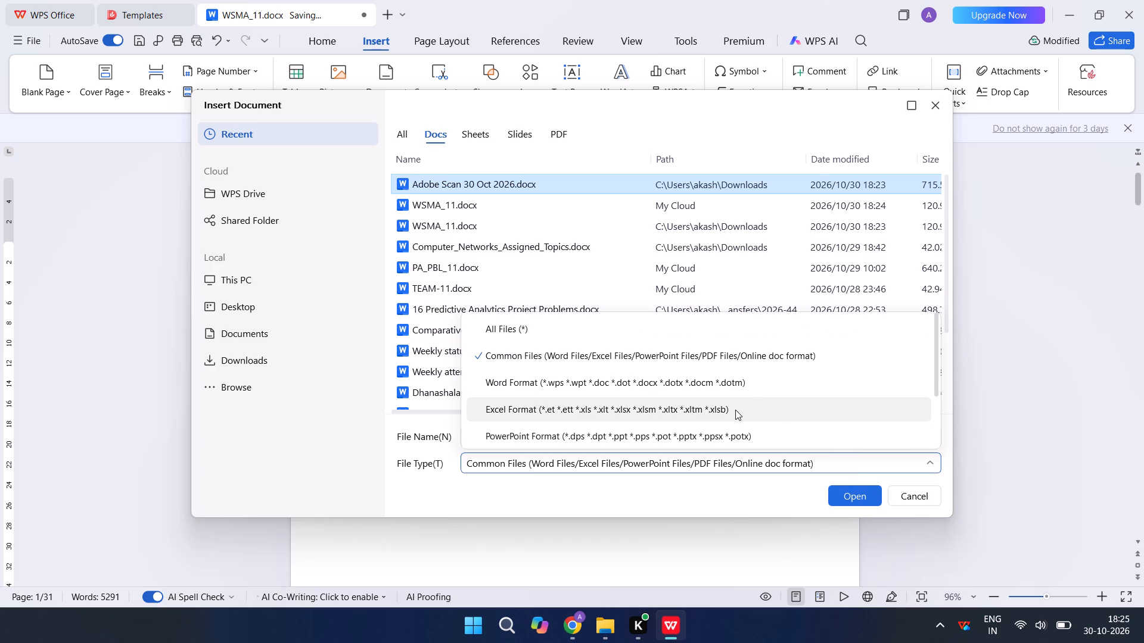
pyautogui.click(716, 382)
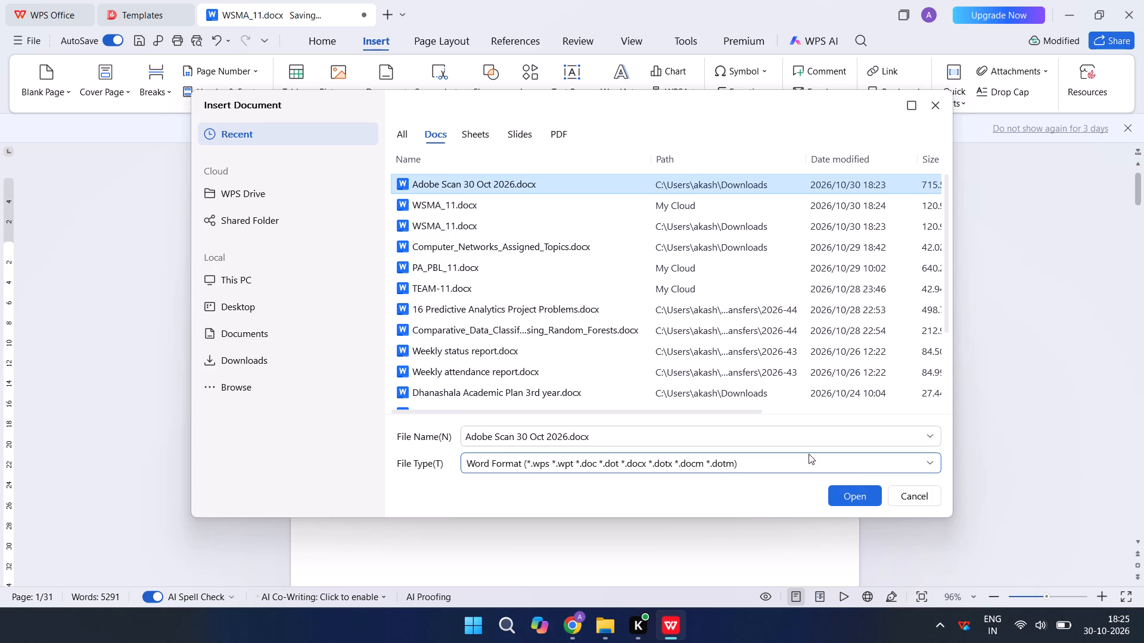
pyautogui.click(854, 496)
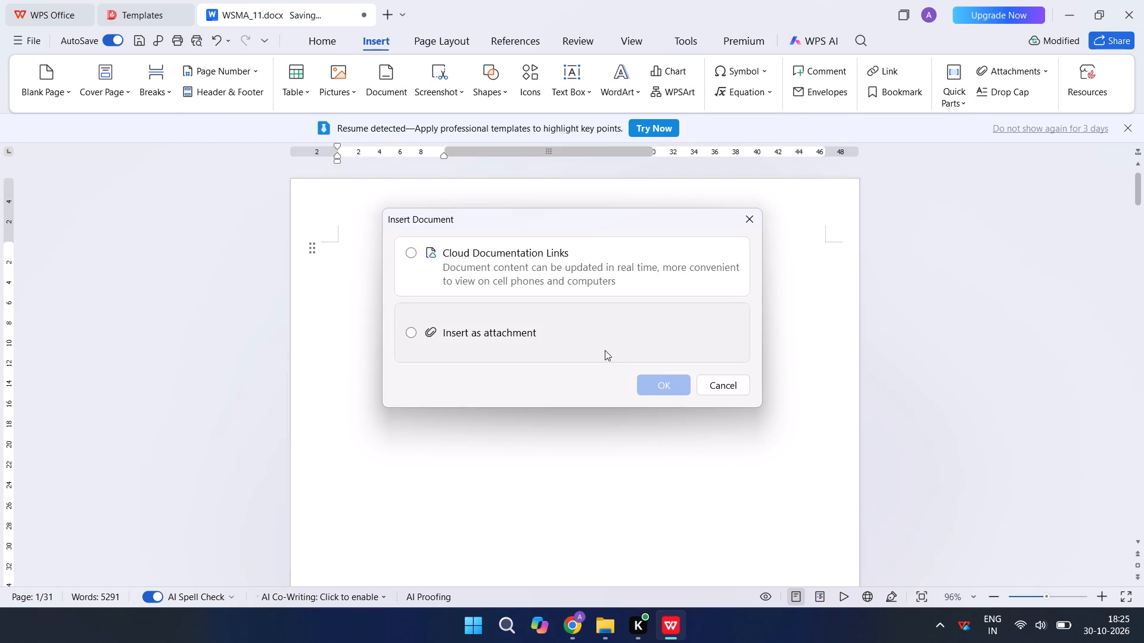
pyautogui.click(605, 350)
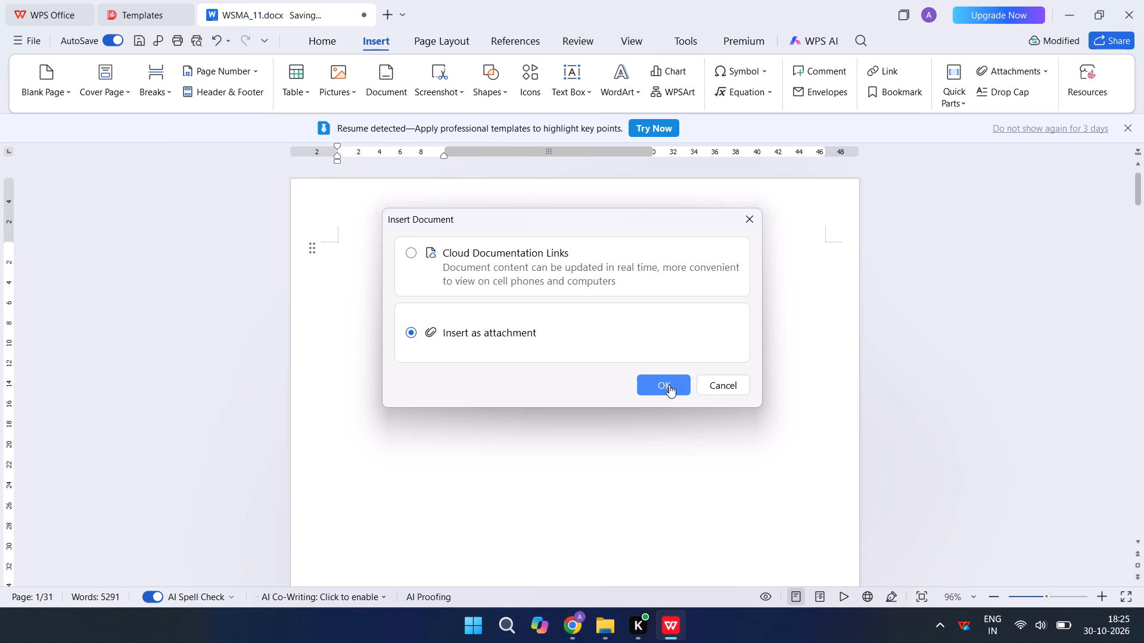
pyautogui.click(669, 385)
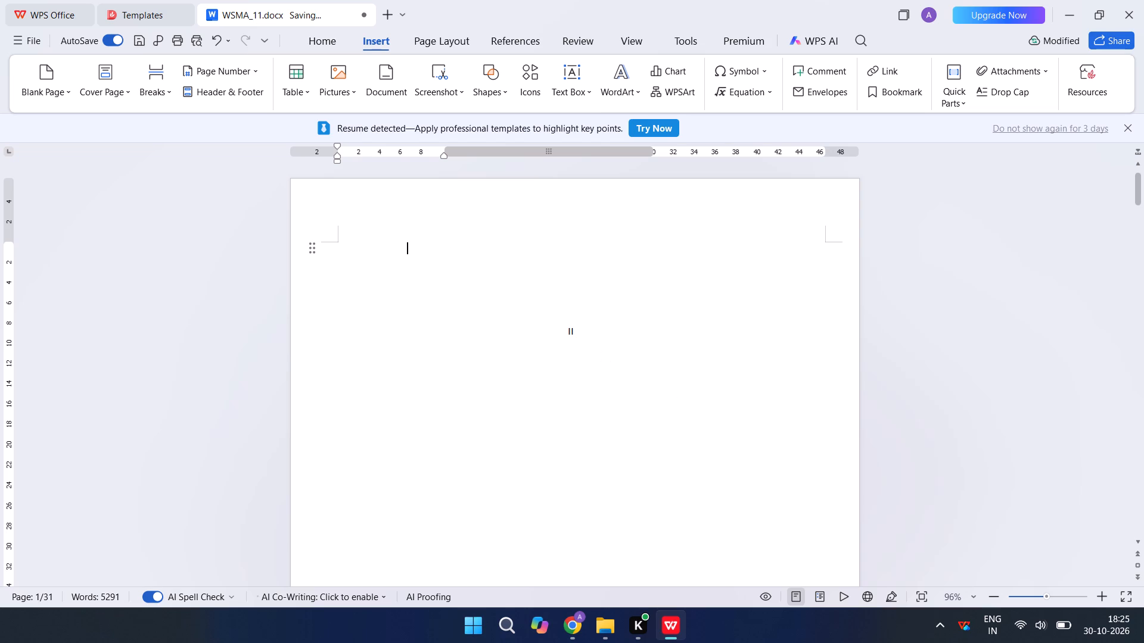
# Examine the first page of WSMA_11.docx for the inserted attachment.
pyautogui.scroll(-5, 549, 322)
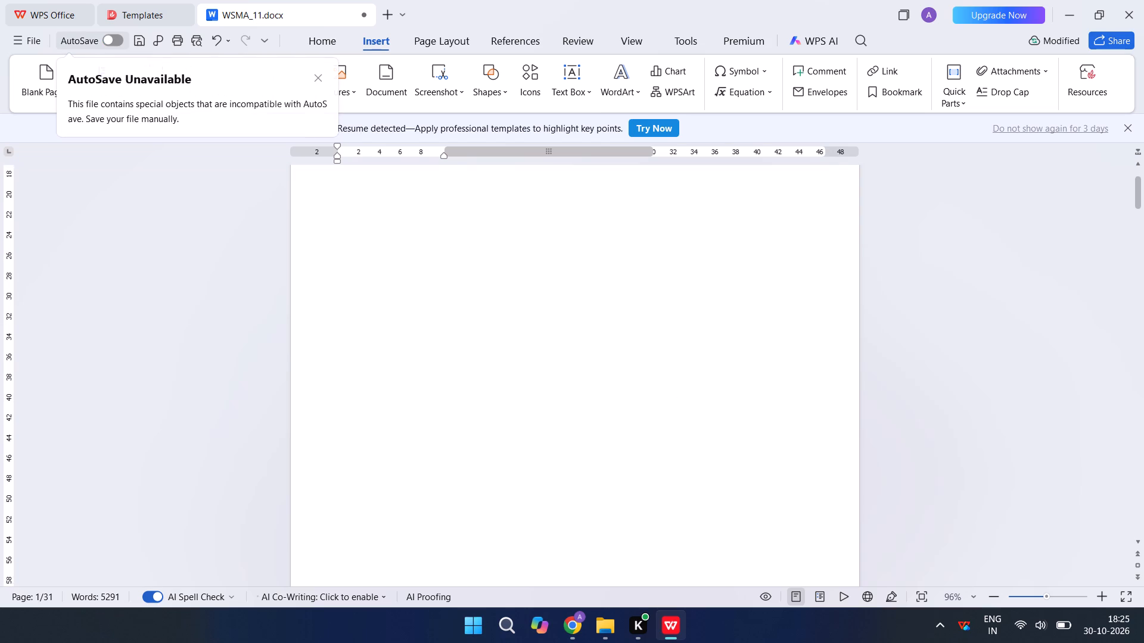
pyautogui.scroll(-5, 549, 322)
pyautogui.scroll(8, 549, 322)
pyautogui.scroll(-7, 549, 322)
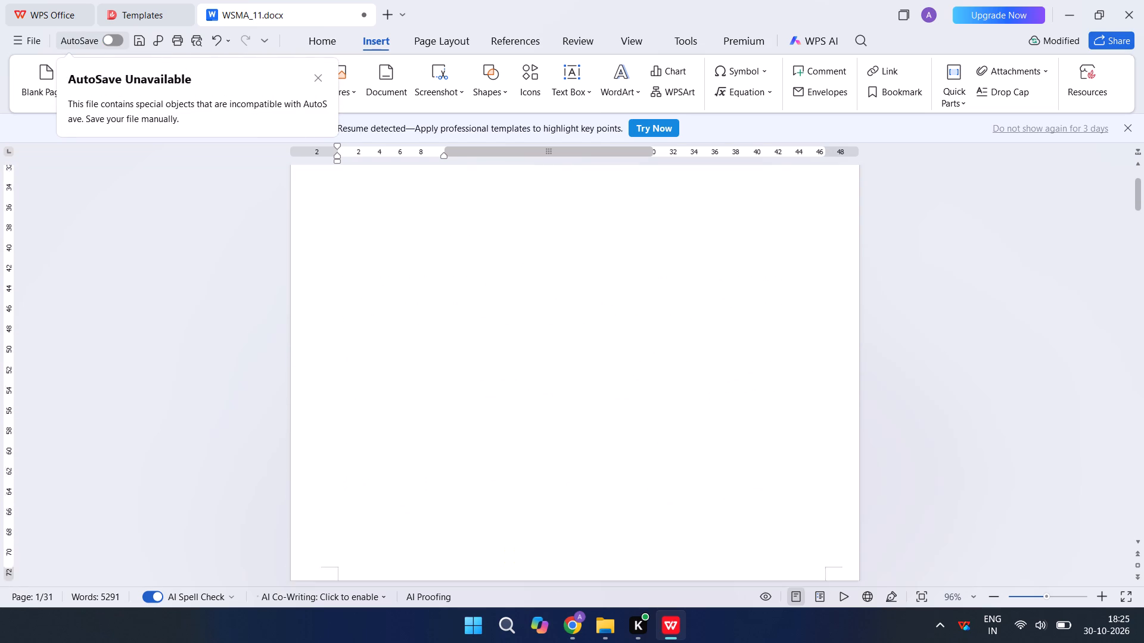
pyautogui.scroll(9, 549, 322)
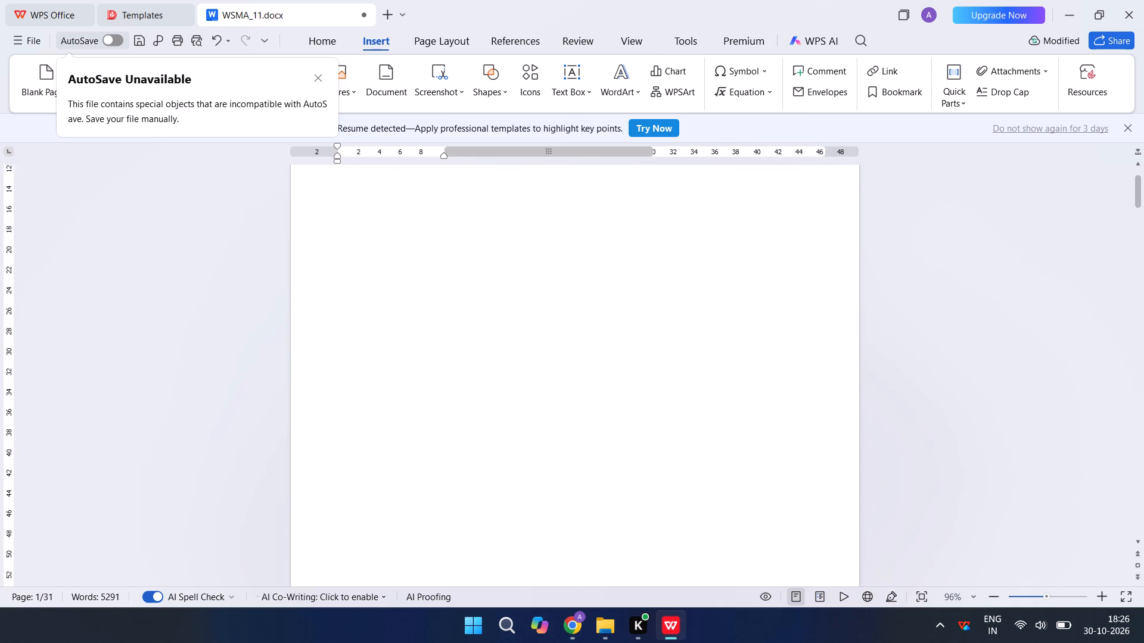
pyautogui.scroll(4, 549, 322)
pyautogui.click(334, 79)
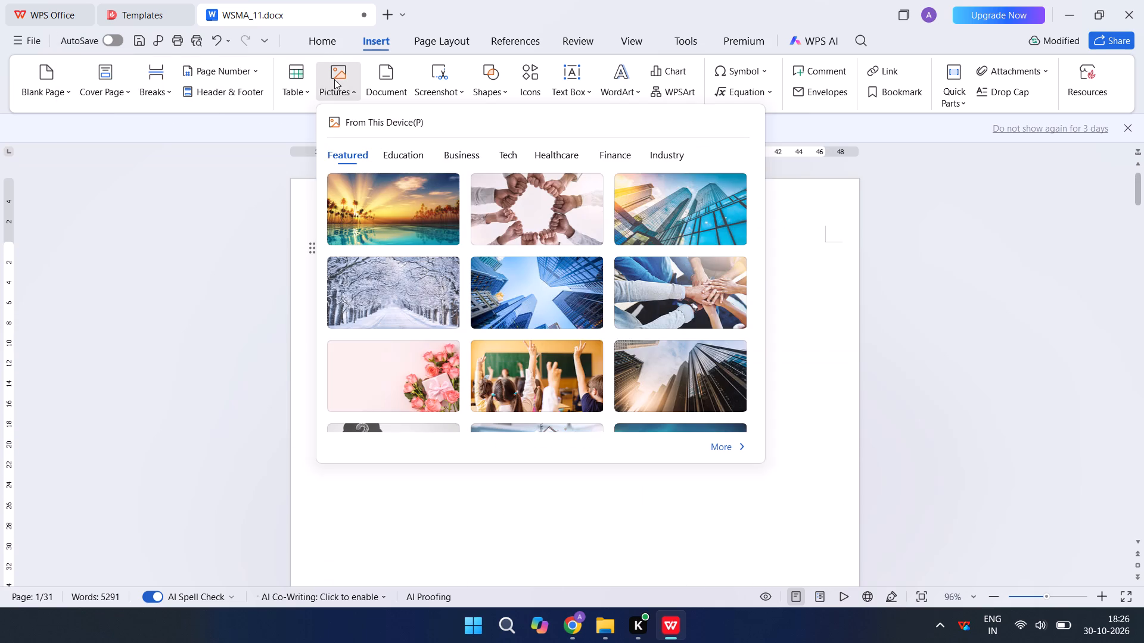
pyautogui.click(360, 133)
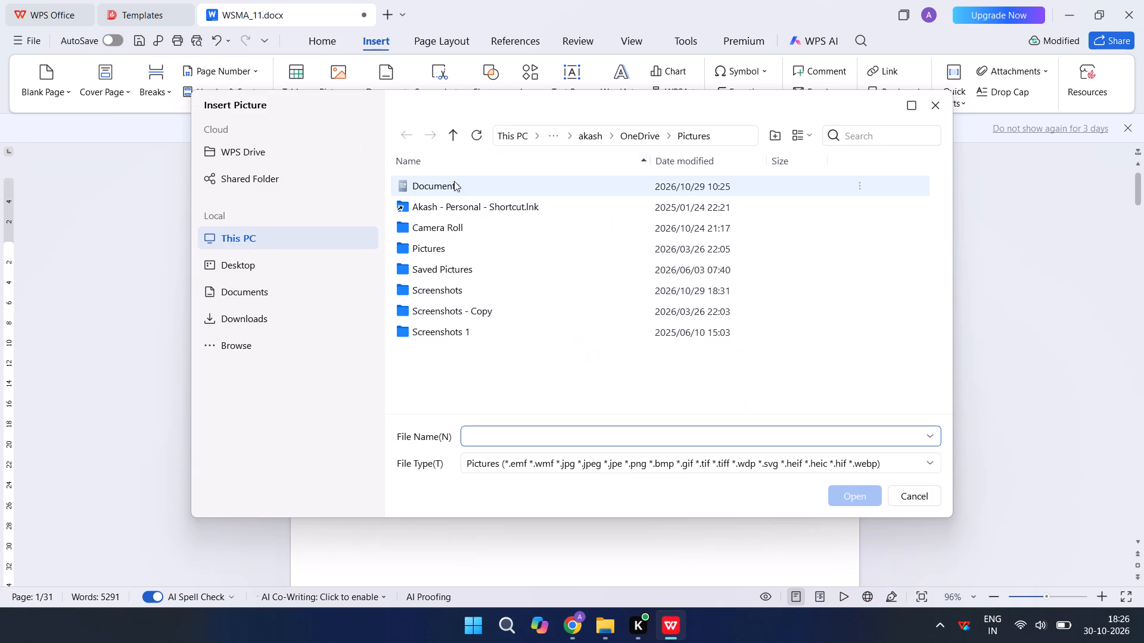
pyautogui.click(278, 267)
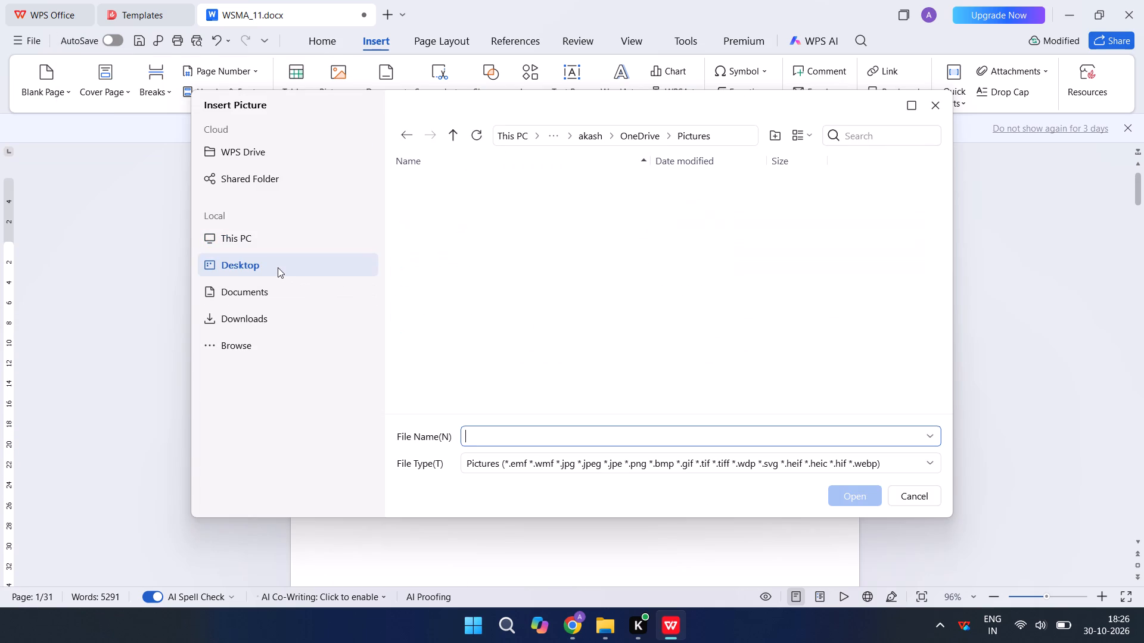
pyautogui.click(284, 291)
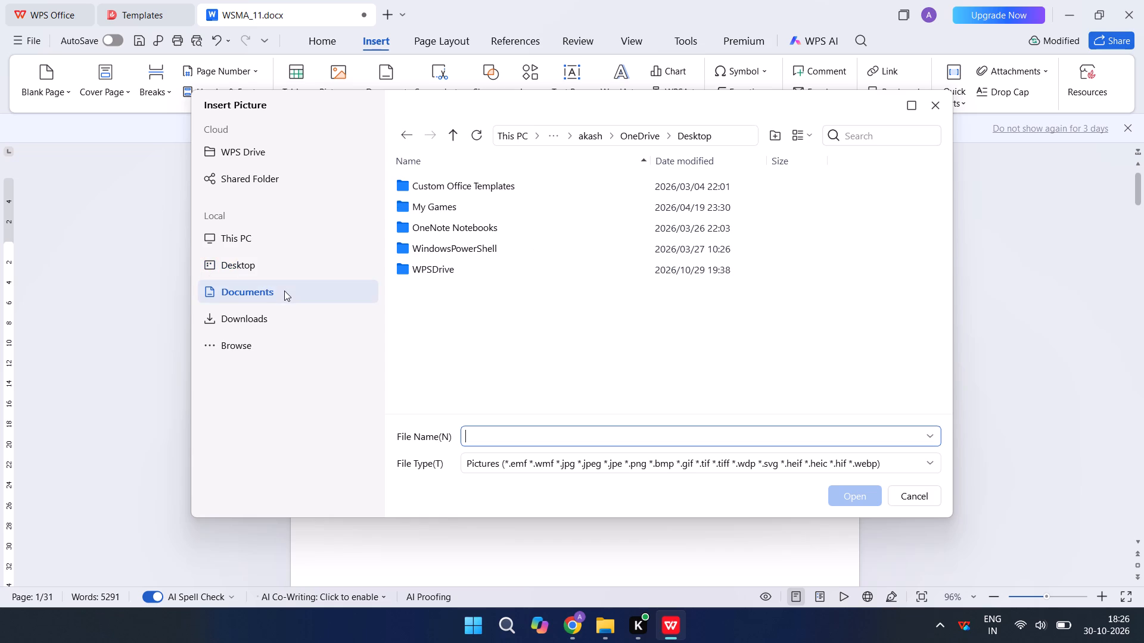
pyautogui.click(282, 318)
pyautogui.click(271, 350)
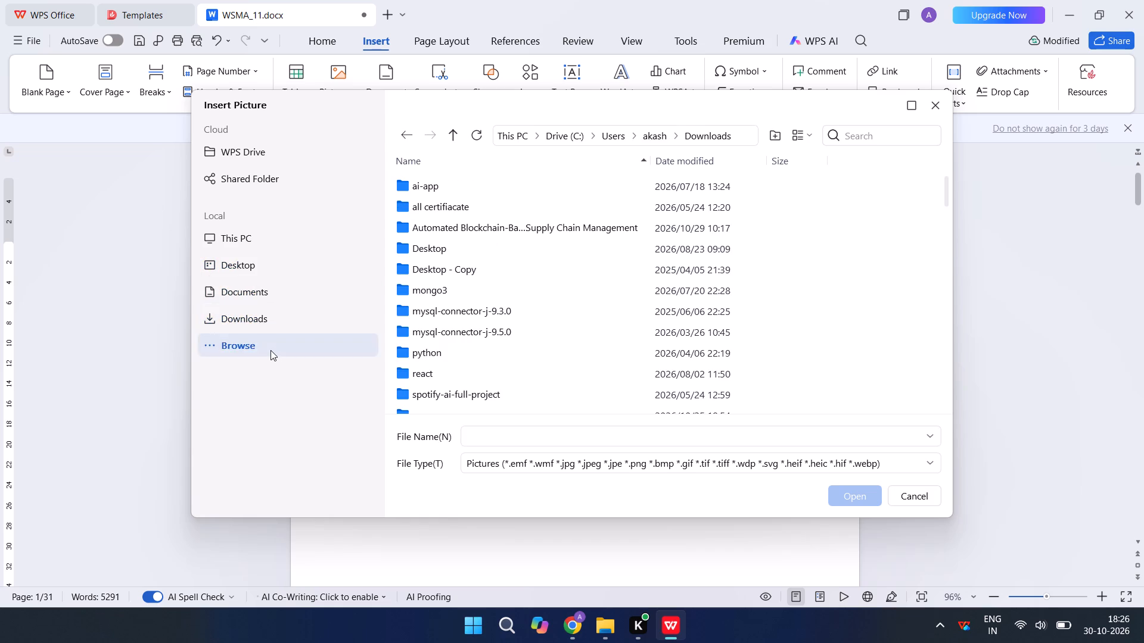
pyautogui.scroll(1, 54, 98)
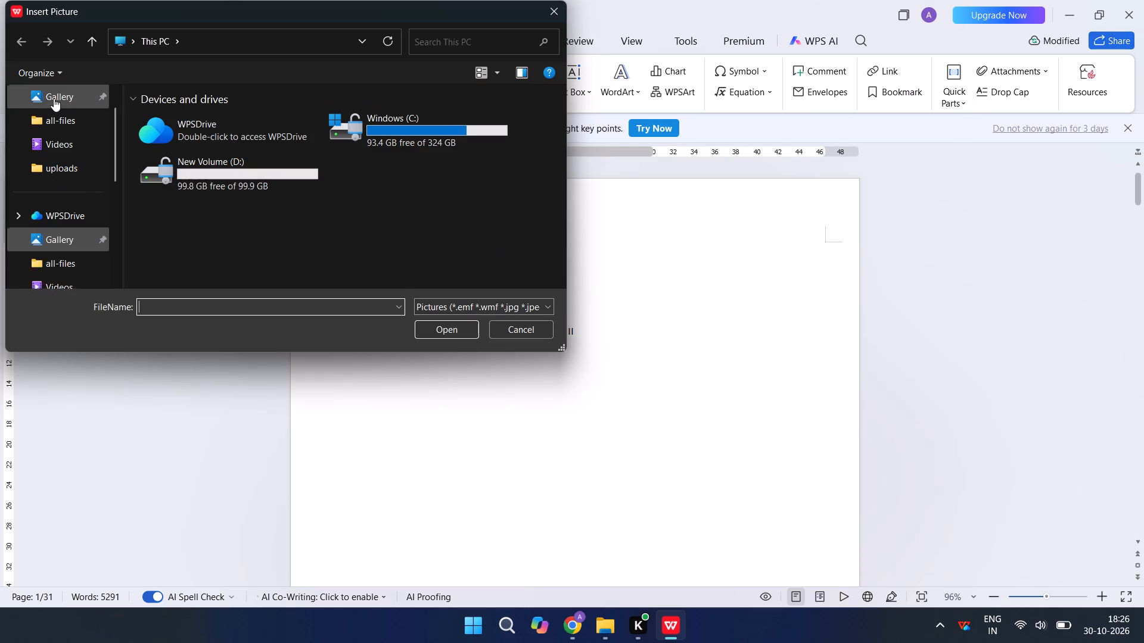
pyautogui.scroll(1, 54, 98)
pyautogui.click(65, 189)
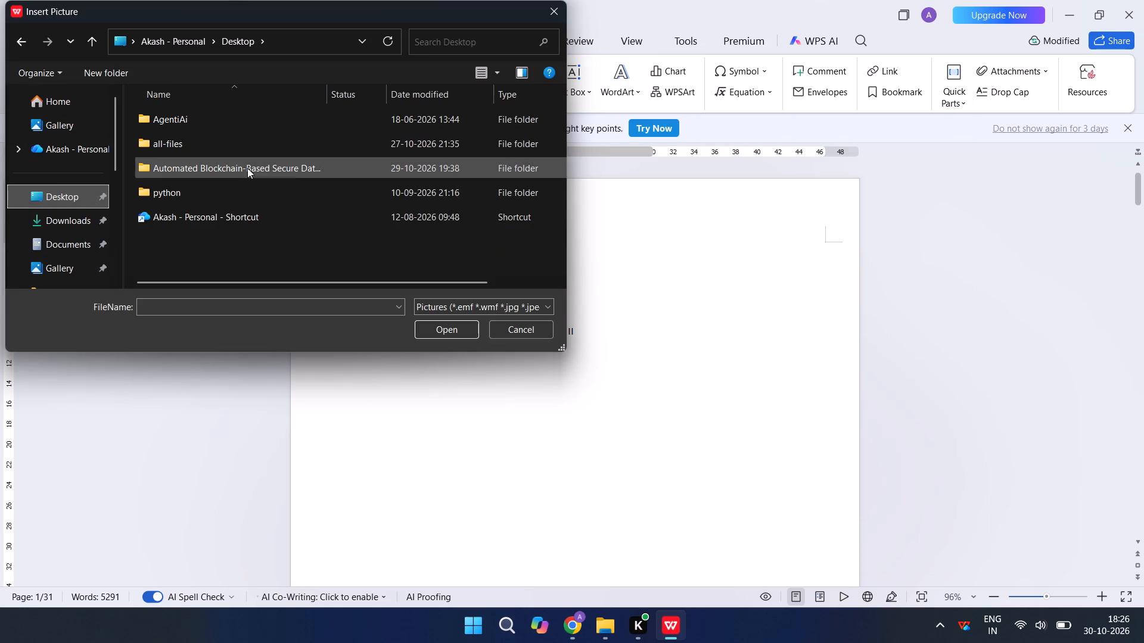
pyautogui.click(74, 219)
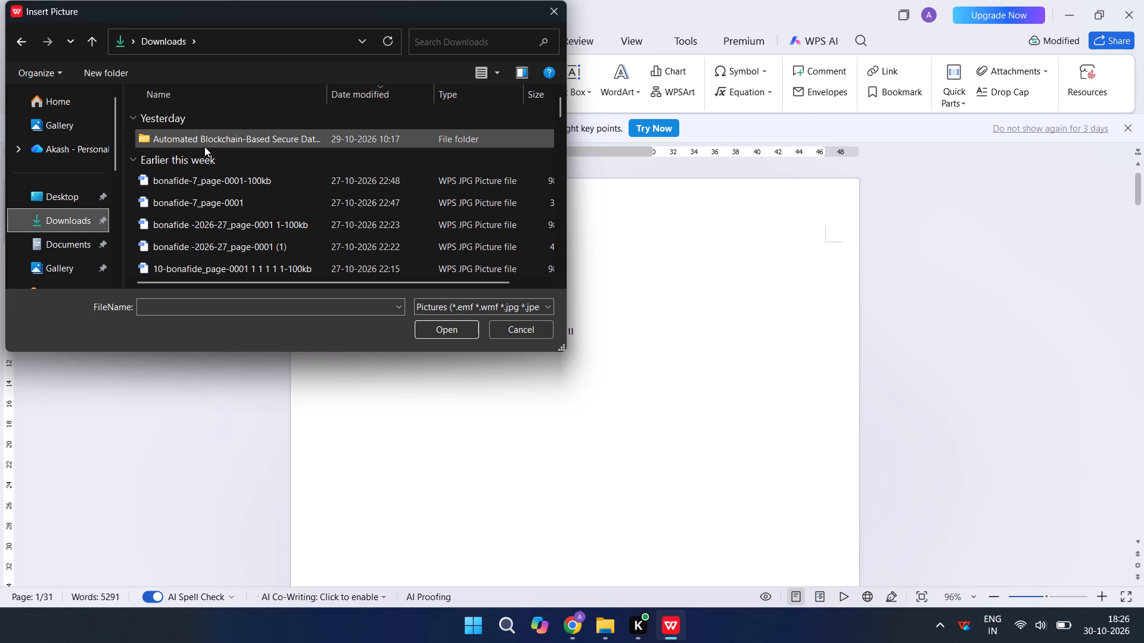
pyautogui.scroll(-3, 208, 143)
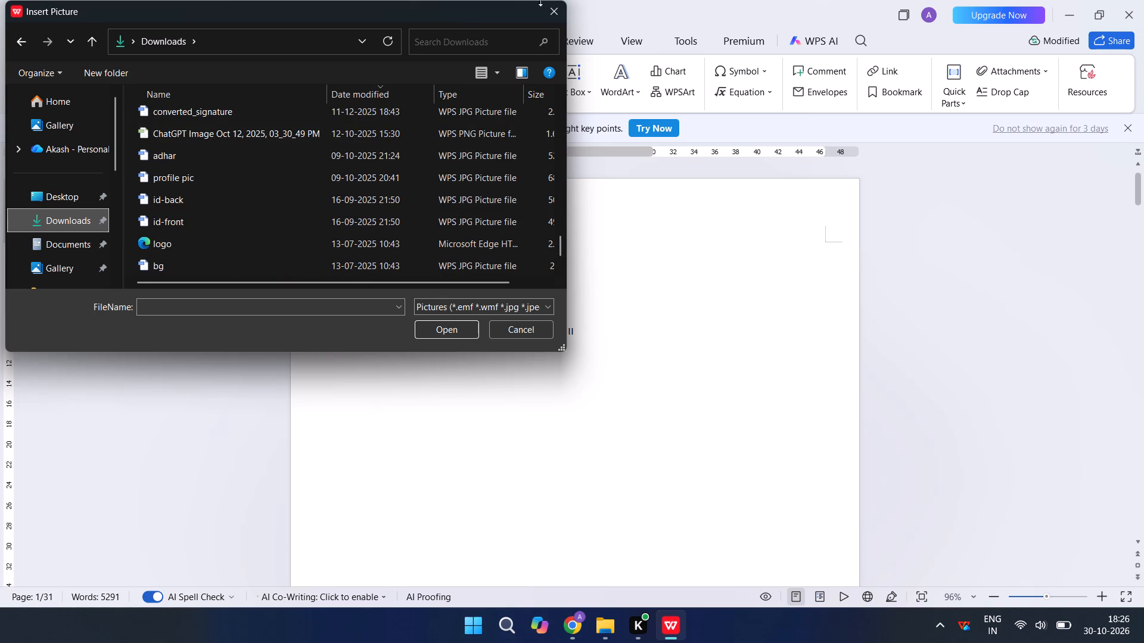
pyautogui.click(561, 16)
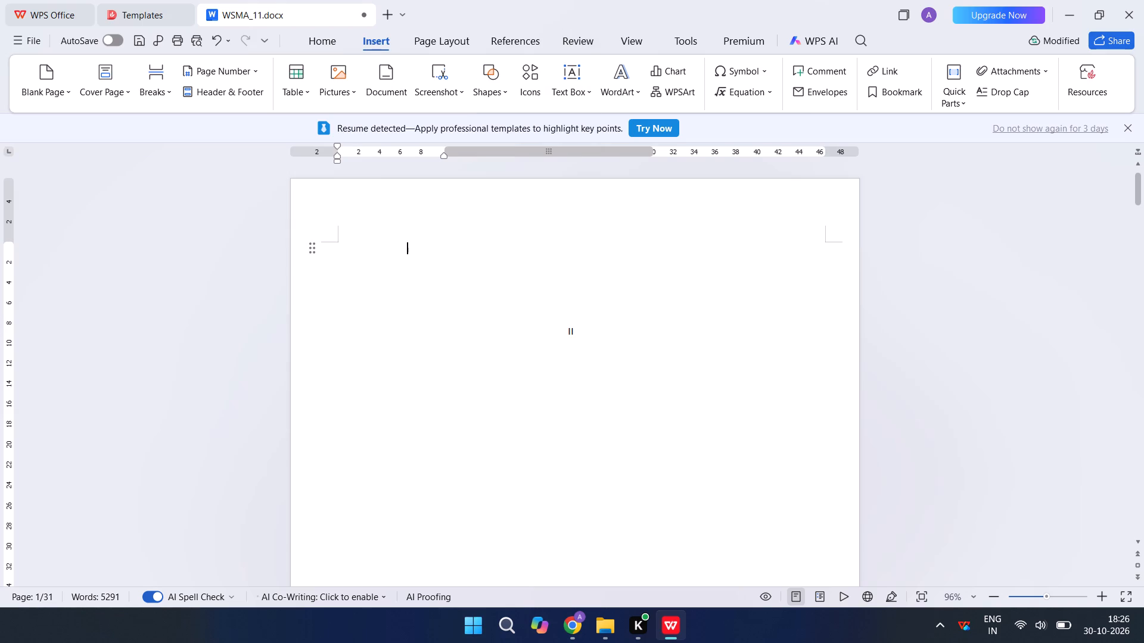
# Close WPS Office without saving the changes to WSMA_11.docx.
pyautogui.click(1143, 0)
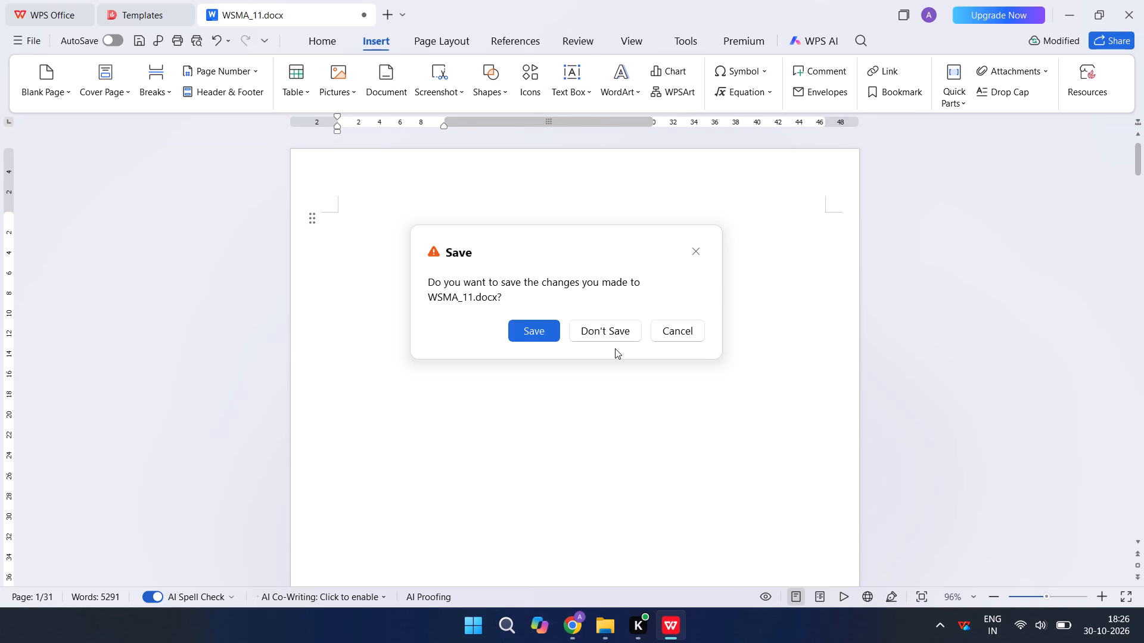
pyautogui.click(615, 348)
pyautogui.click(617, 333)
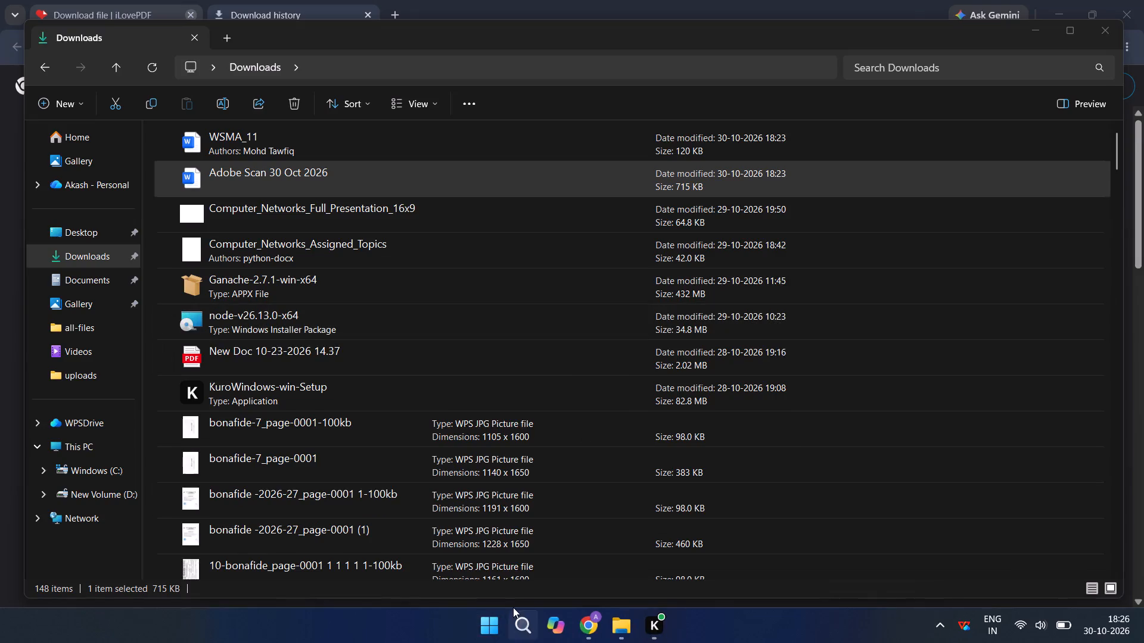
# Search the computer for "word" and launch Microsoft Word.
pyautogui.moveTo(515, 606); pyautogui.dragTo(518, 625)
pyautogui.click(518, 625)
pyautogui.write('wp')
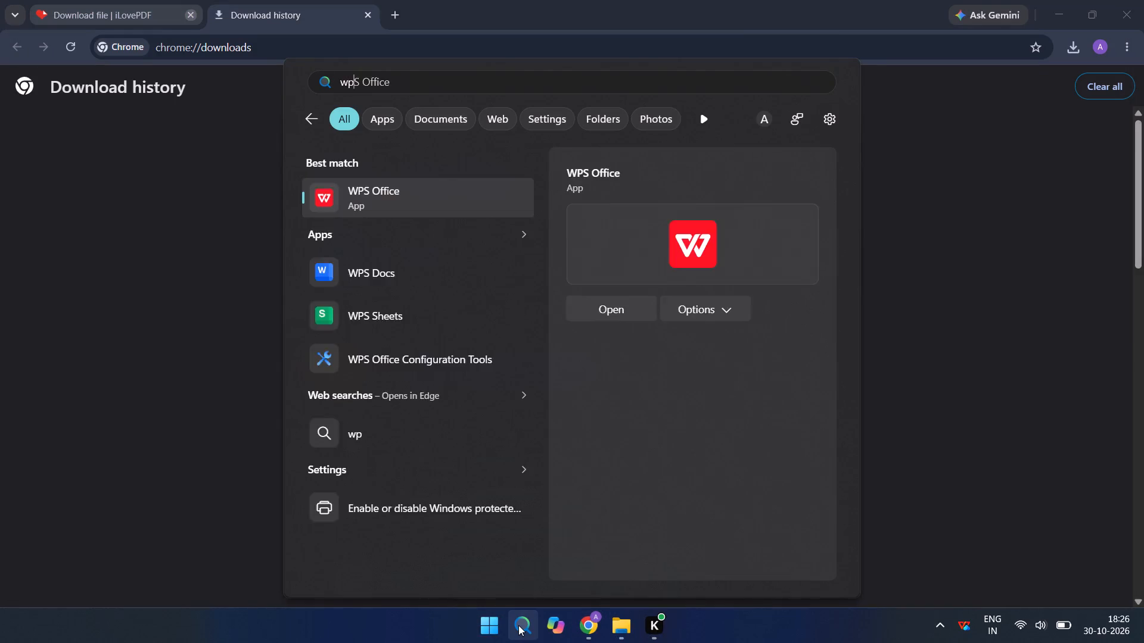
pyautogui.press('BackSpace')
pyautogui.write('ord')
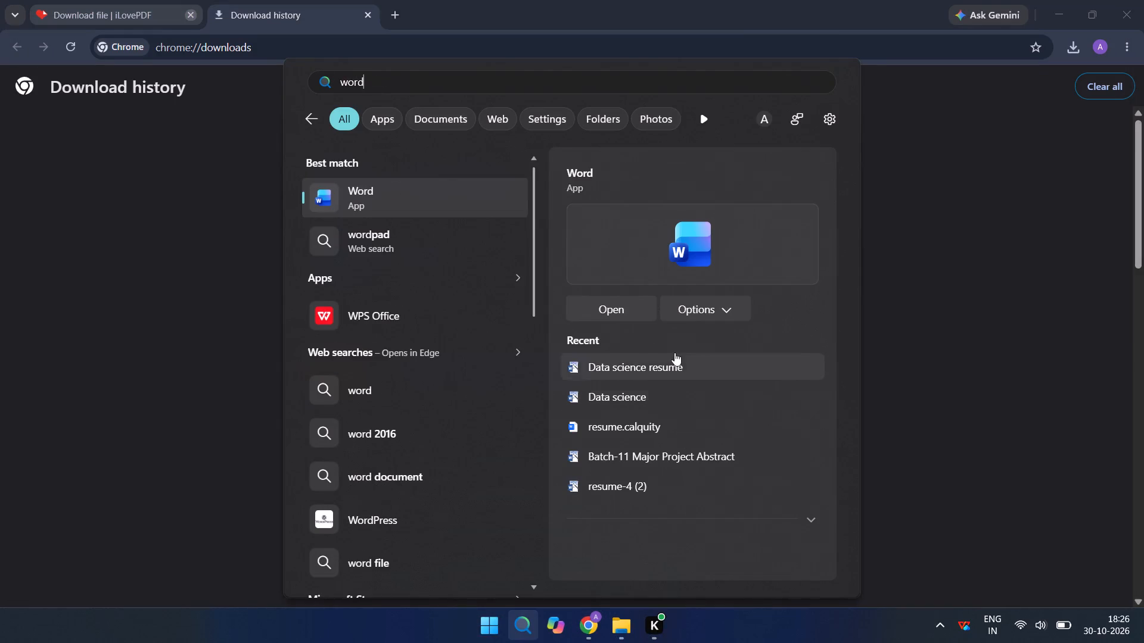
pyautogui.click(604, 302)
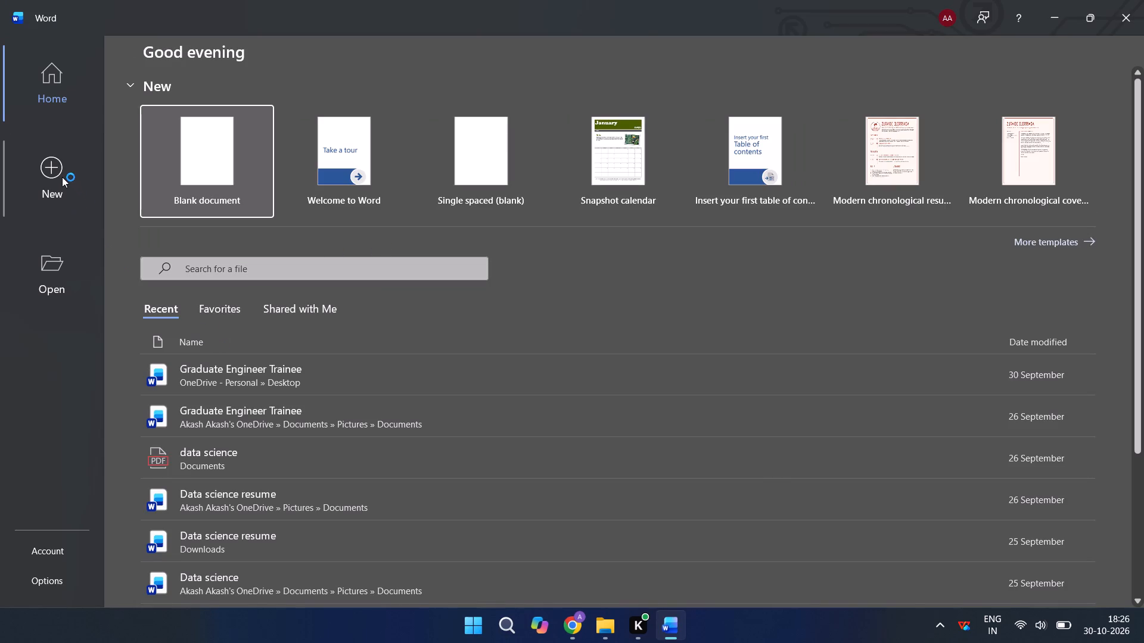
# Open WSMA_11 from the Downloads folder and enable editing for it.
pyautogui.click(62, 177)
pyautogui.click(52, 276)
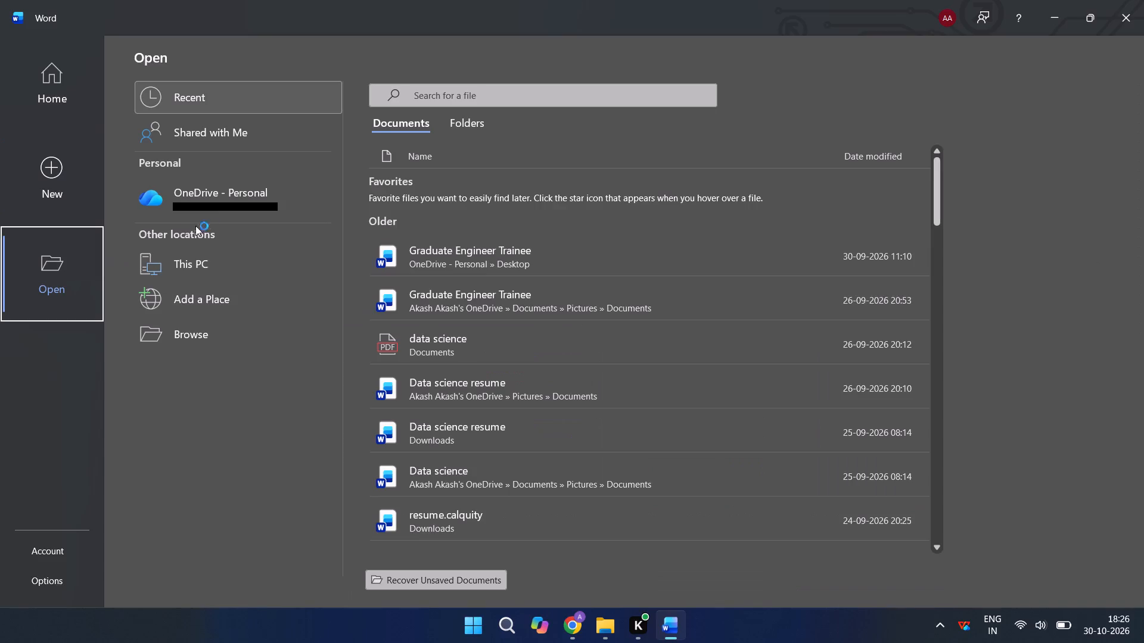
pyautogui.click(212, 271)
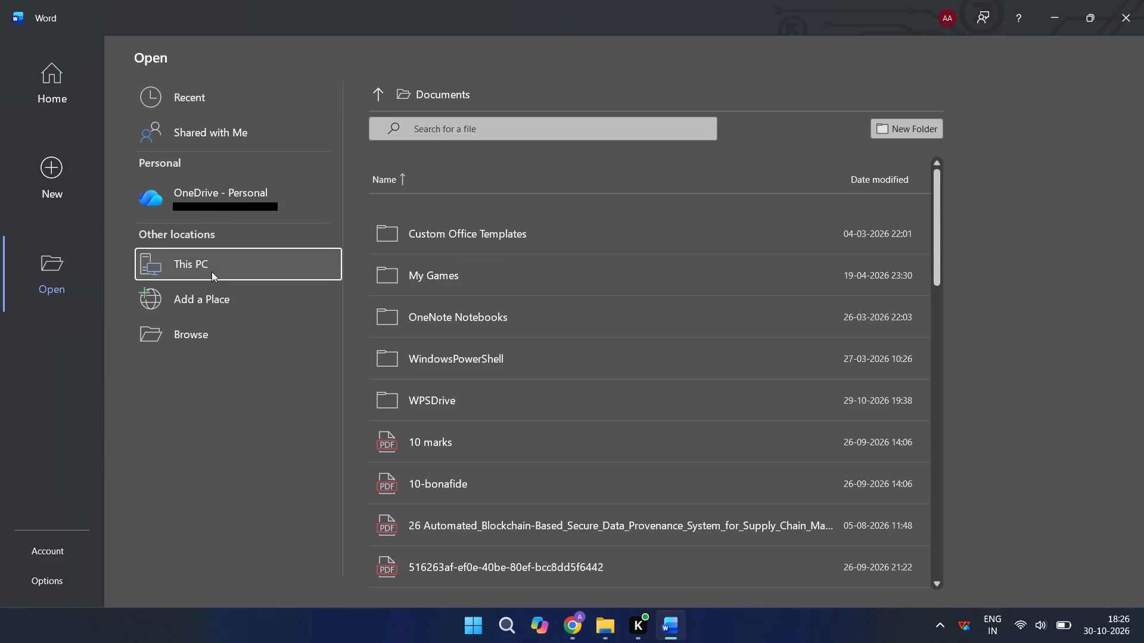
pyautogui.scroll(-2, 455, 361)
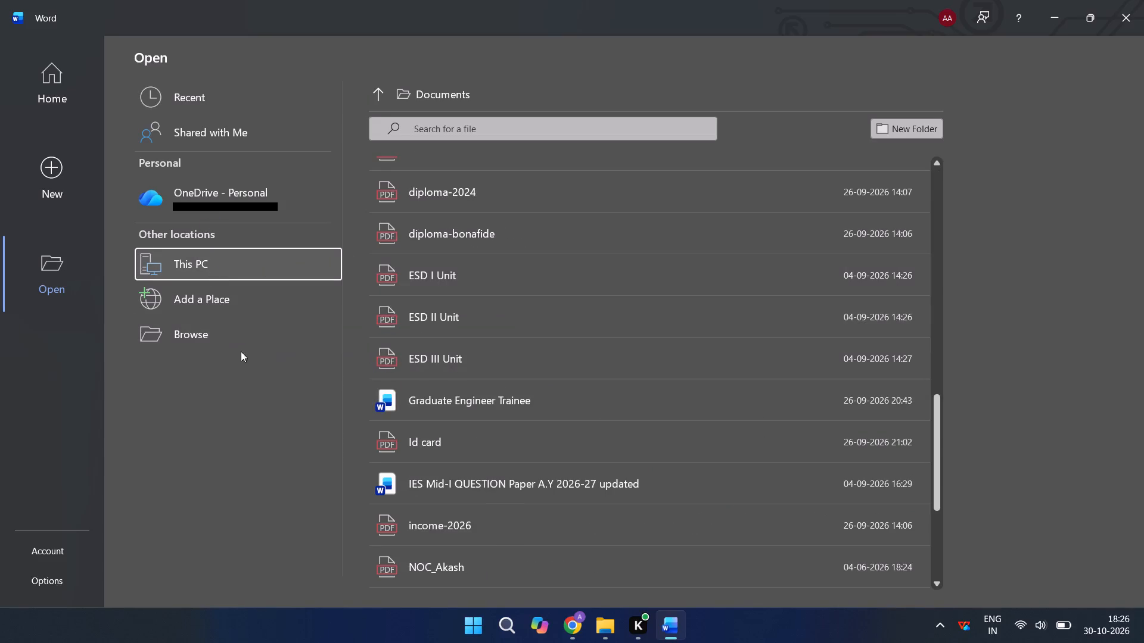
pyautogui.click(213, 338)
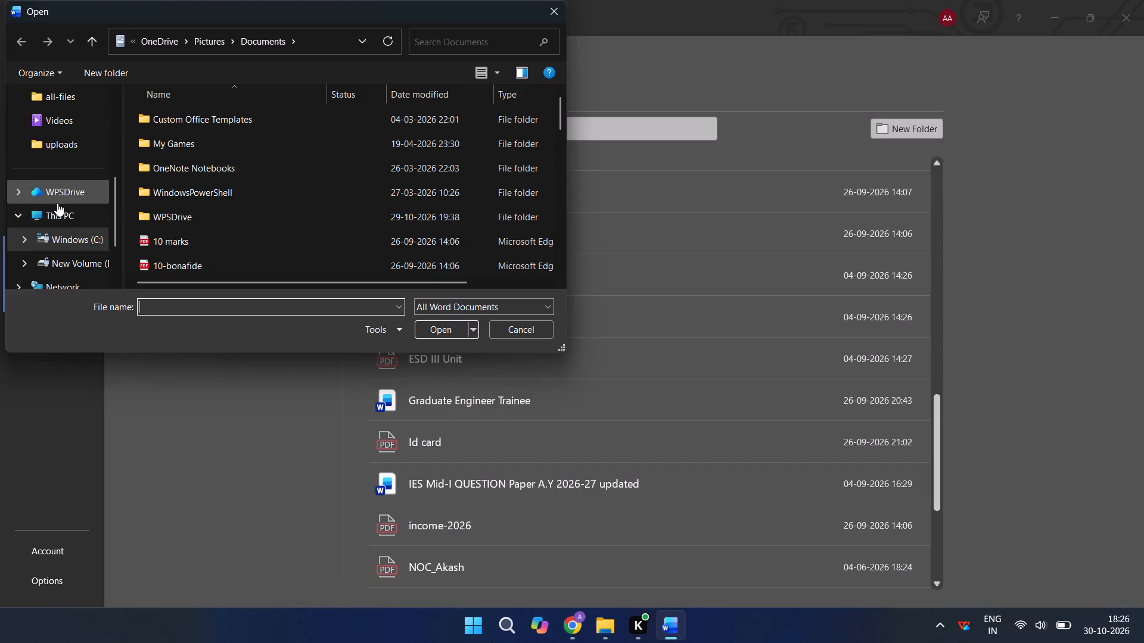
pyautogui.scroll(-3, 57, 203)
pyautogui.scroll(2, 57, 203)
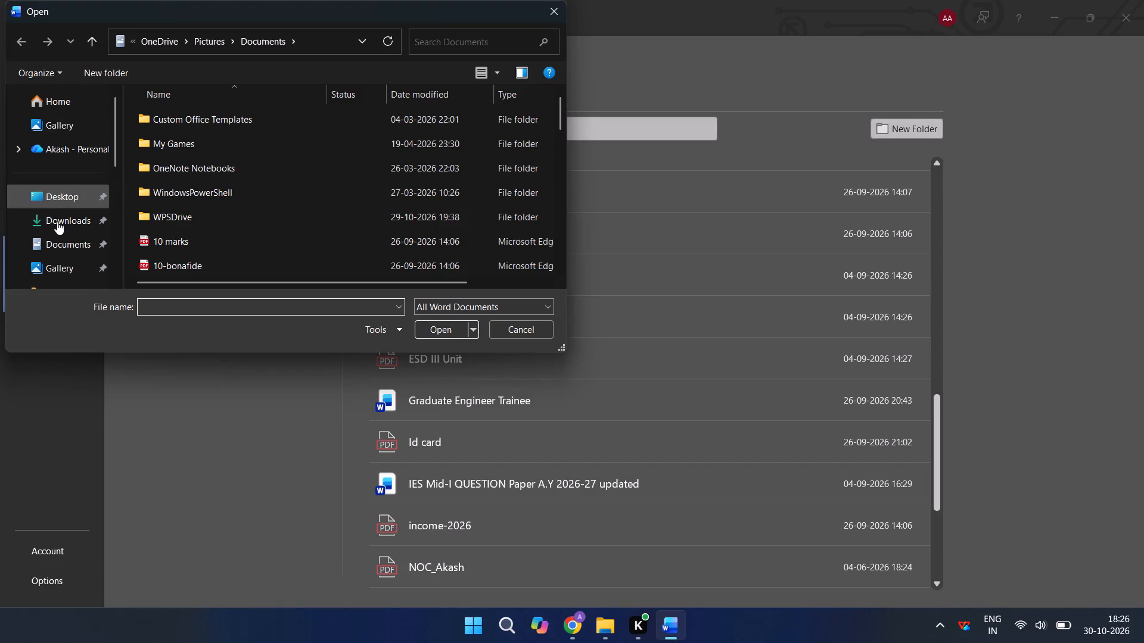
pyautogui.click(57, 221)
pyautogui.click(260, 138)
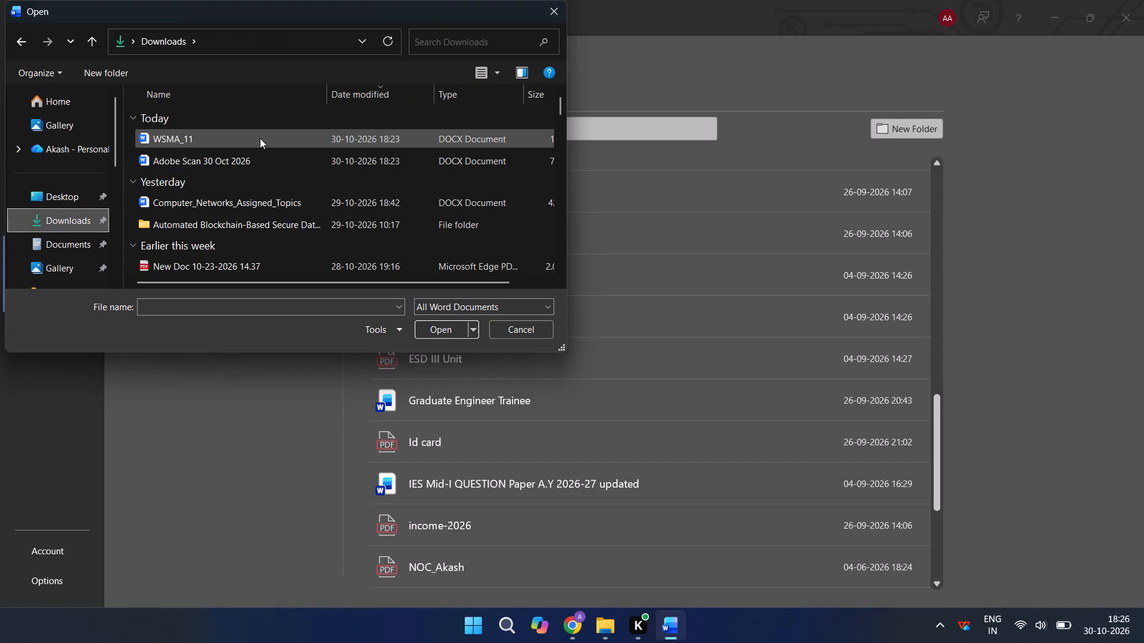
pyautogui.click(438, 329)
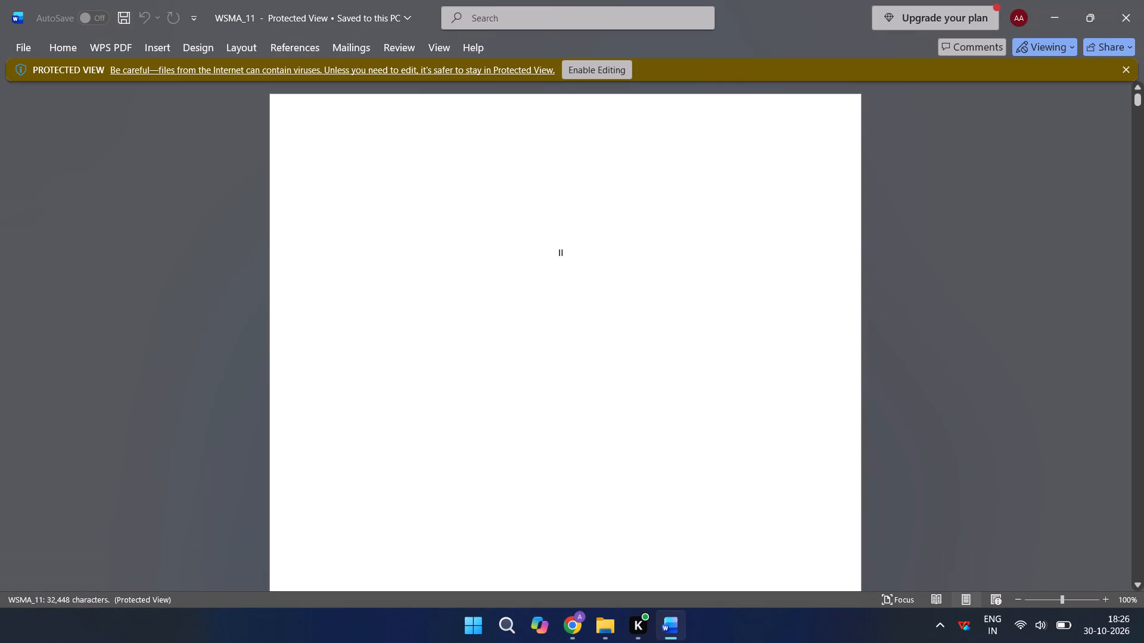
pyautogui.click(598, 67)
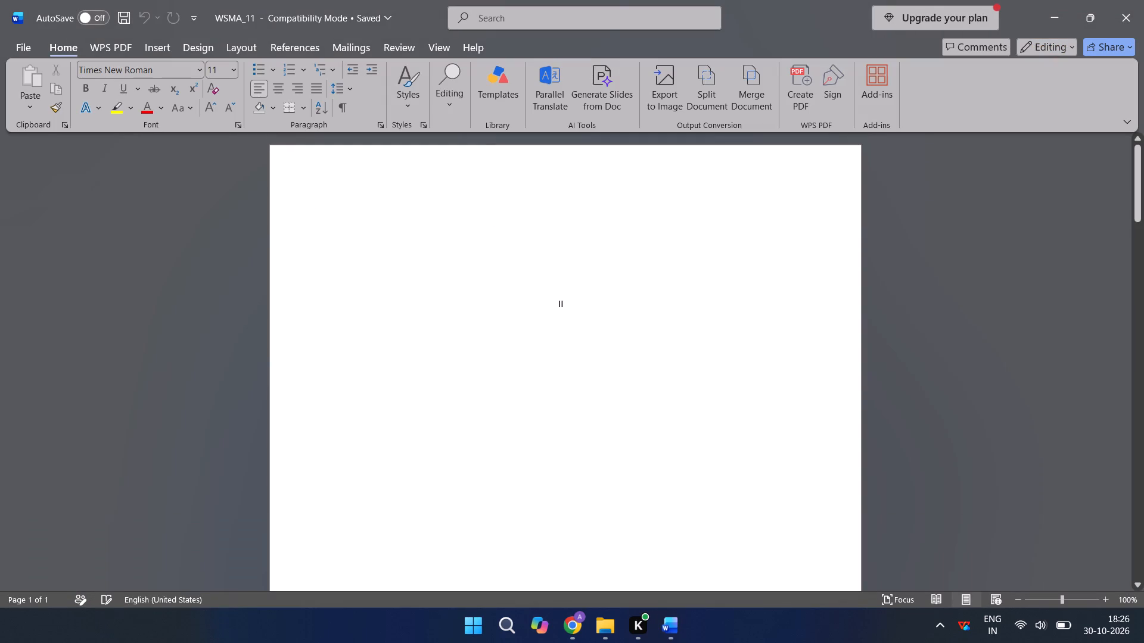
# Delete the page numeral "II" from the blank first page of WSMA_11.
pyautogui.scroll(-6, 307, 203)
pyautogui.scroll(5, 307, 203)
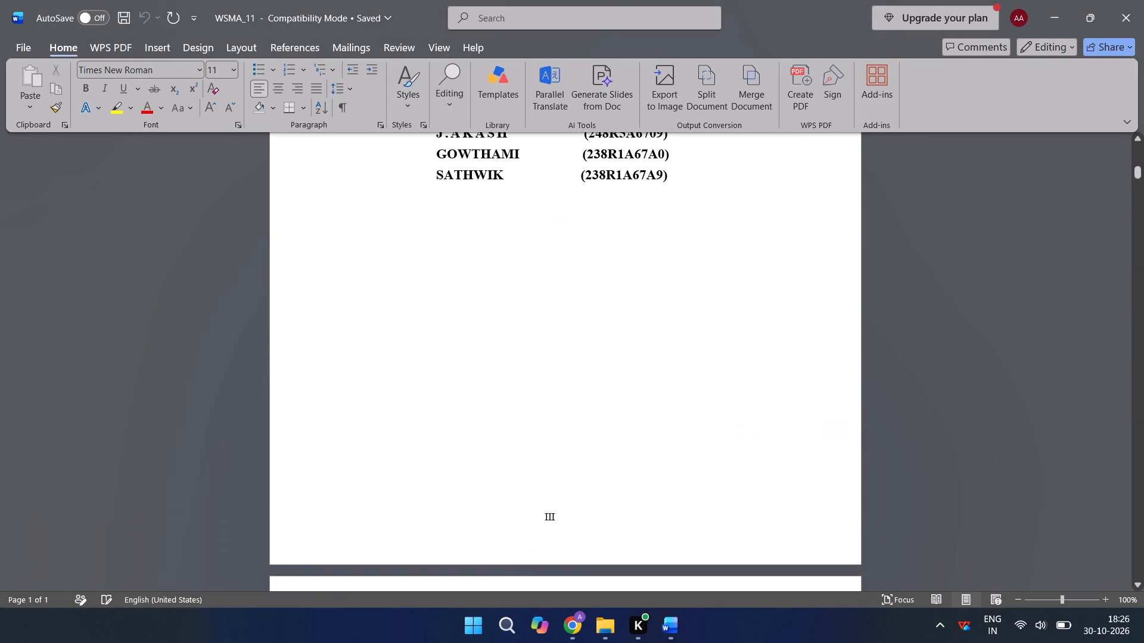
pyautogui.scroll(5, 307, 203)
pyautogui.click(583, 307)
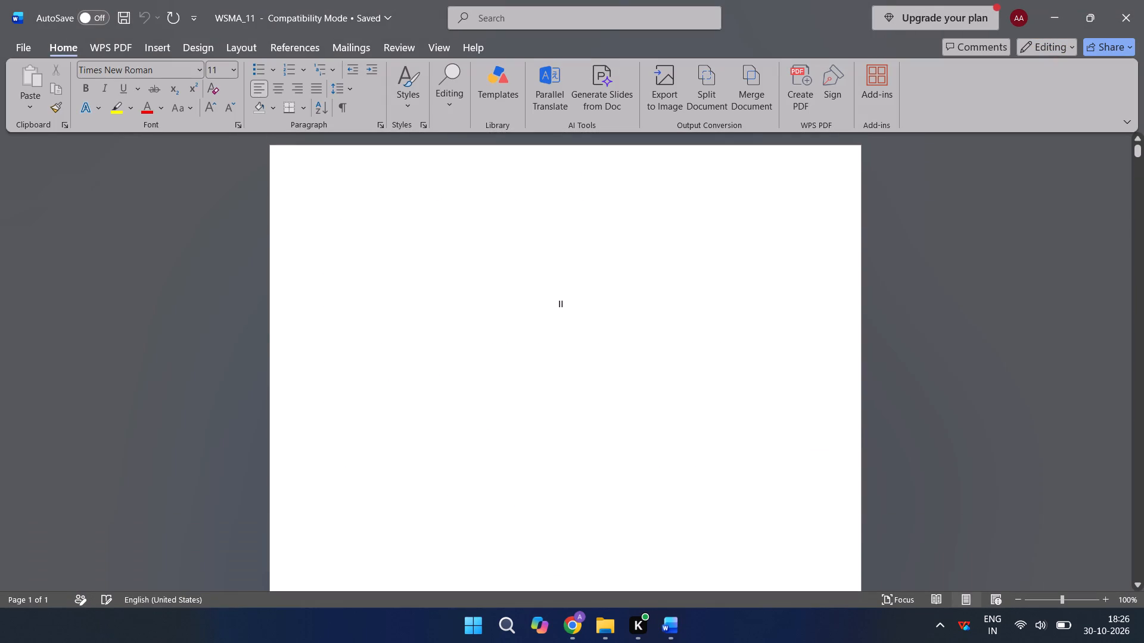
pyautogui.press('BackSpace')
pyautogui.press('BackSpace')
pyautogui.press('BackSpace')
pyautogui.press('BackSpace')
pyautogui.press('BackSpace')
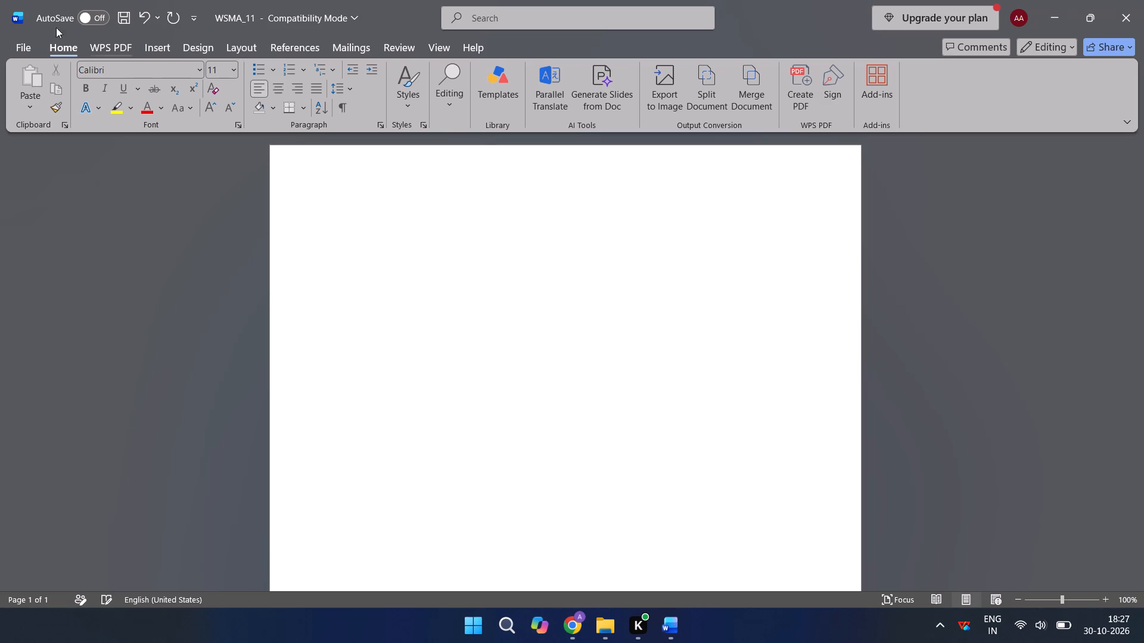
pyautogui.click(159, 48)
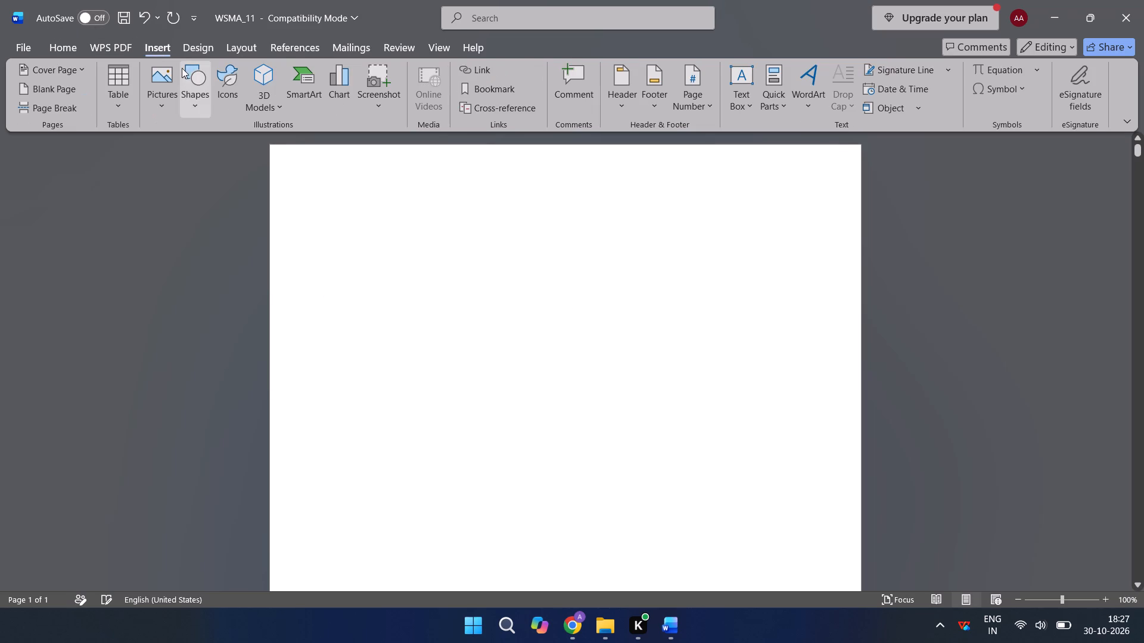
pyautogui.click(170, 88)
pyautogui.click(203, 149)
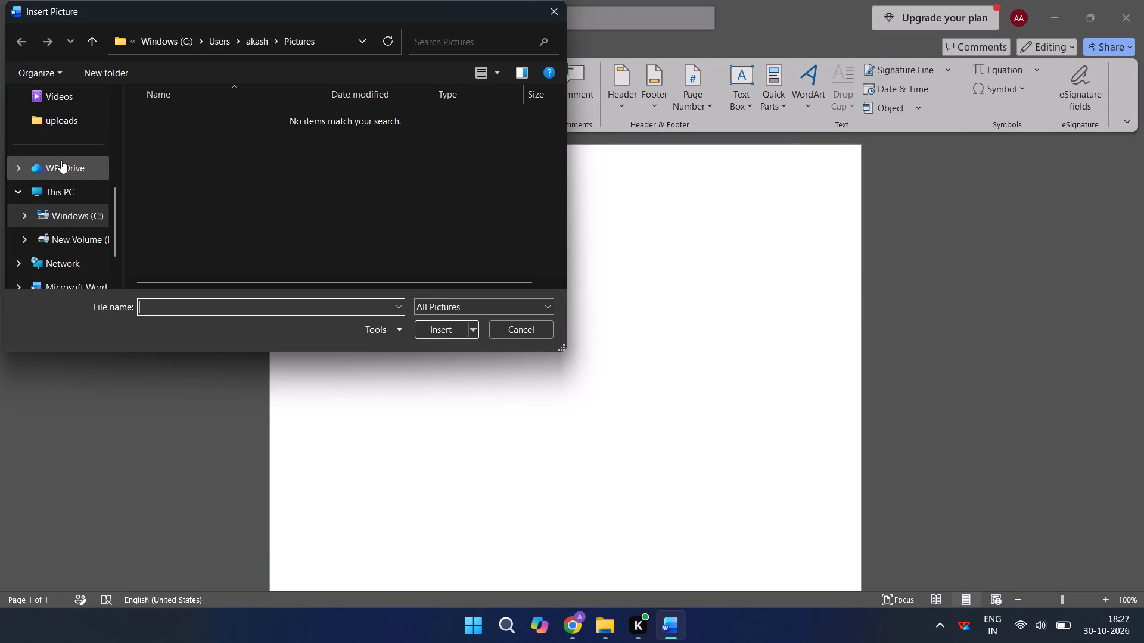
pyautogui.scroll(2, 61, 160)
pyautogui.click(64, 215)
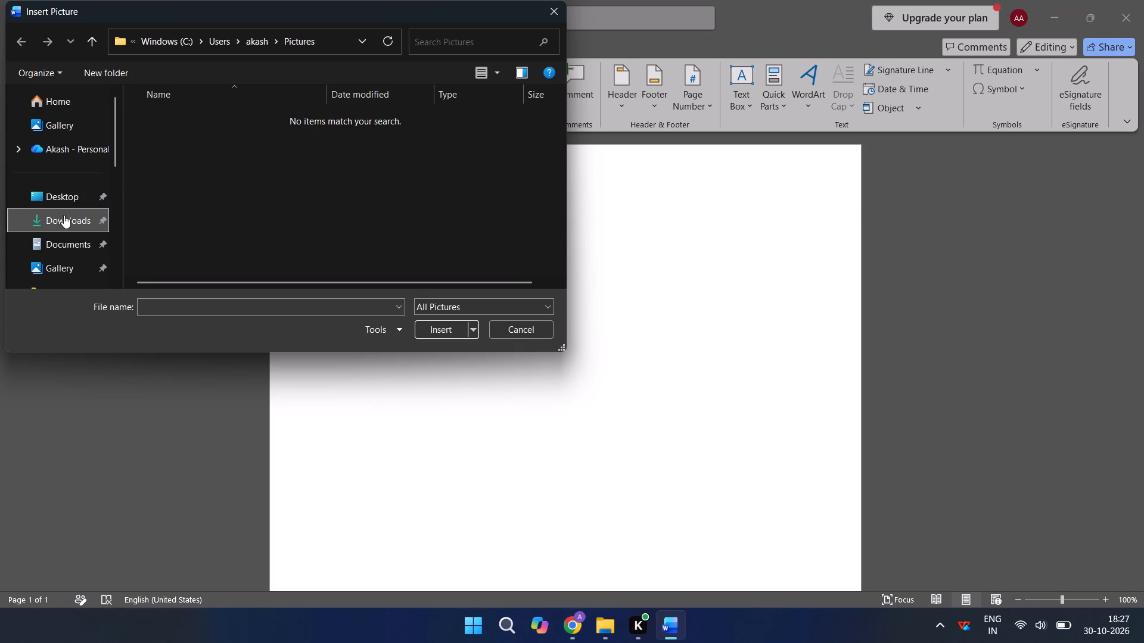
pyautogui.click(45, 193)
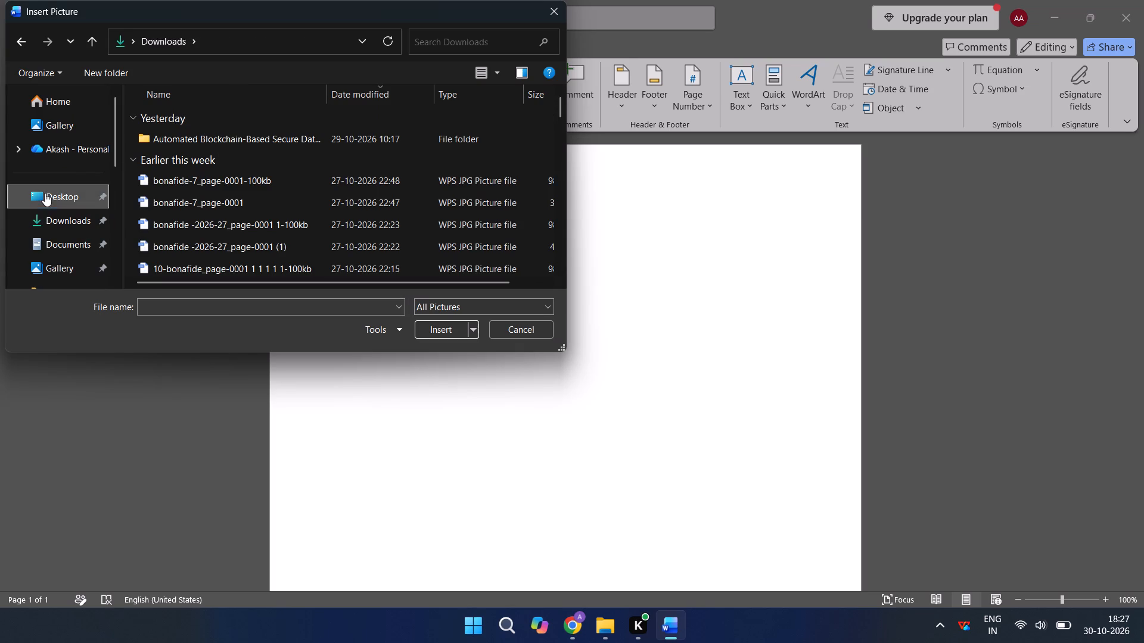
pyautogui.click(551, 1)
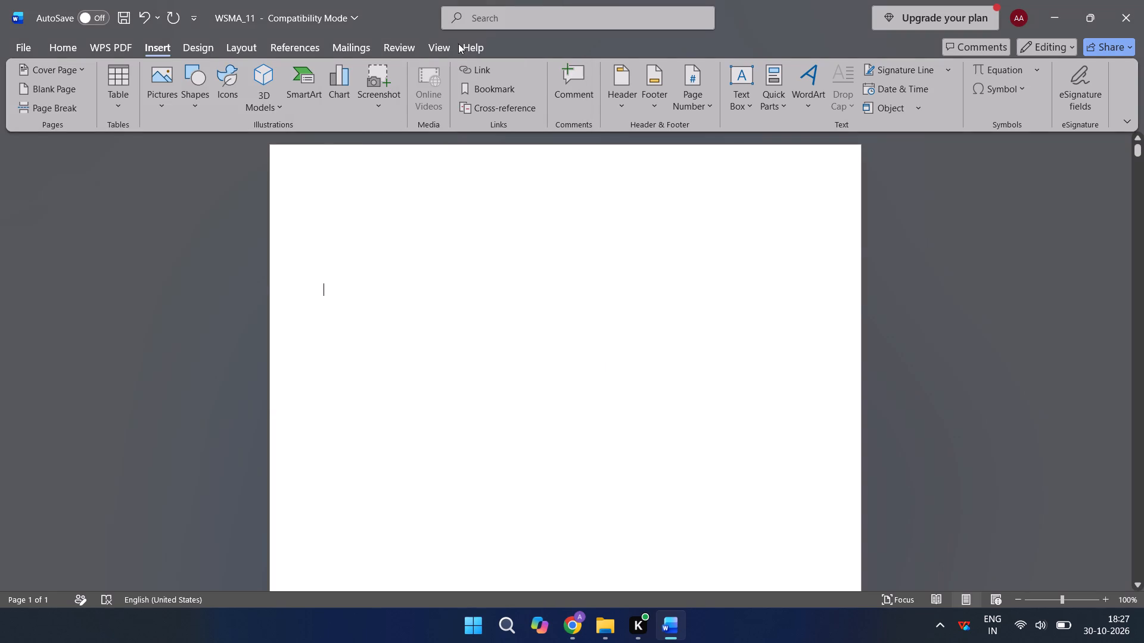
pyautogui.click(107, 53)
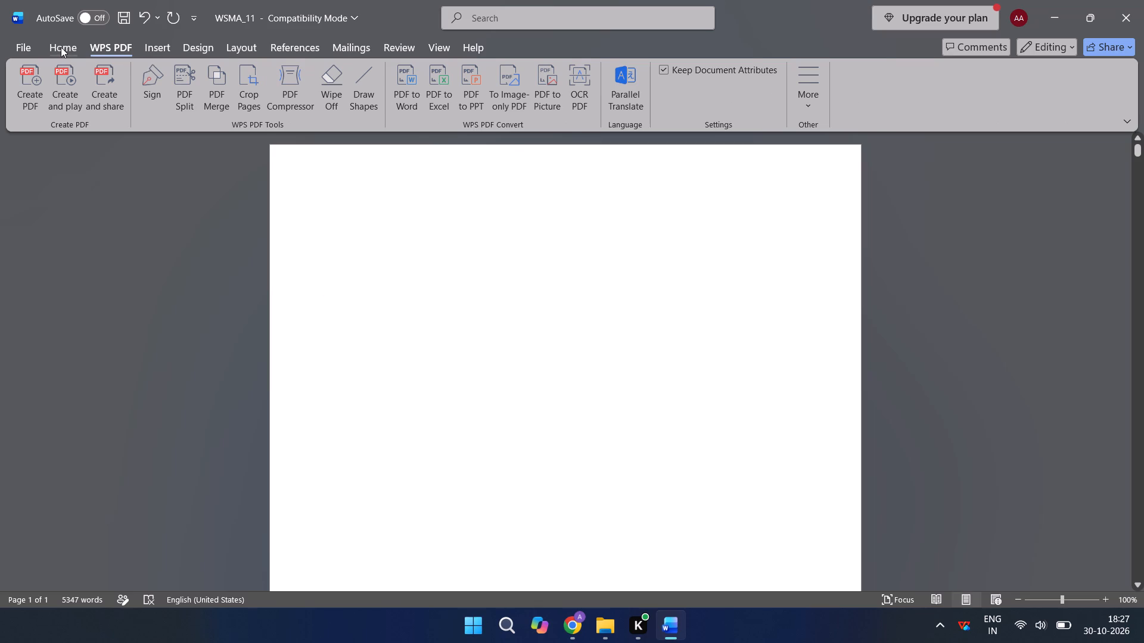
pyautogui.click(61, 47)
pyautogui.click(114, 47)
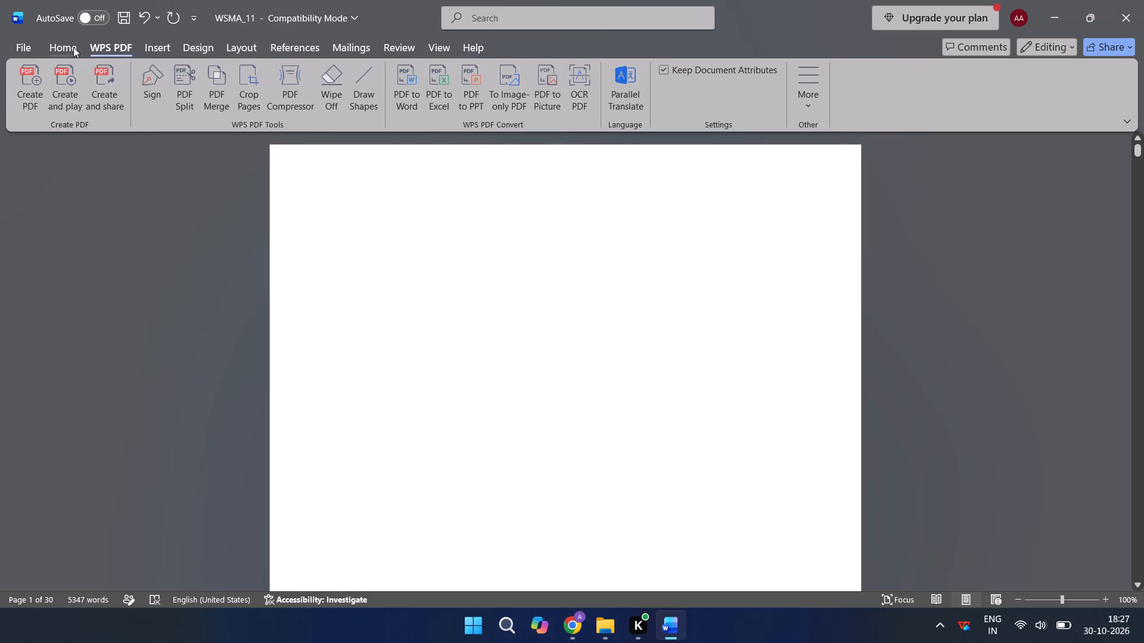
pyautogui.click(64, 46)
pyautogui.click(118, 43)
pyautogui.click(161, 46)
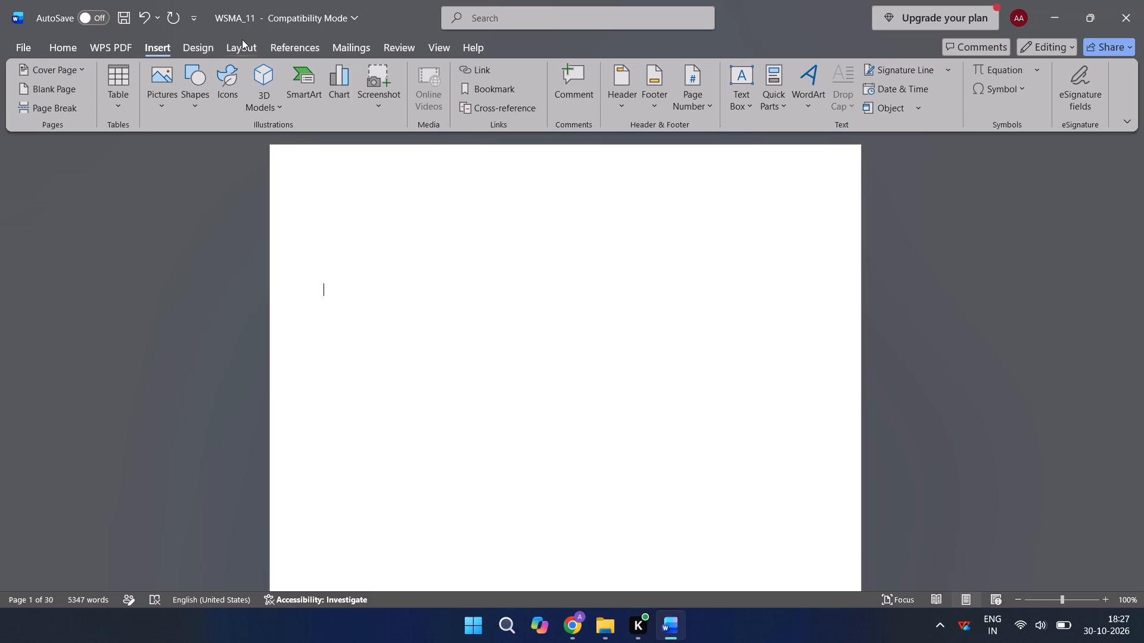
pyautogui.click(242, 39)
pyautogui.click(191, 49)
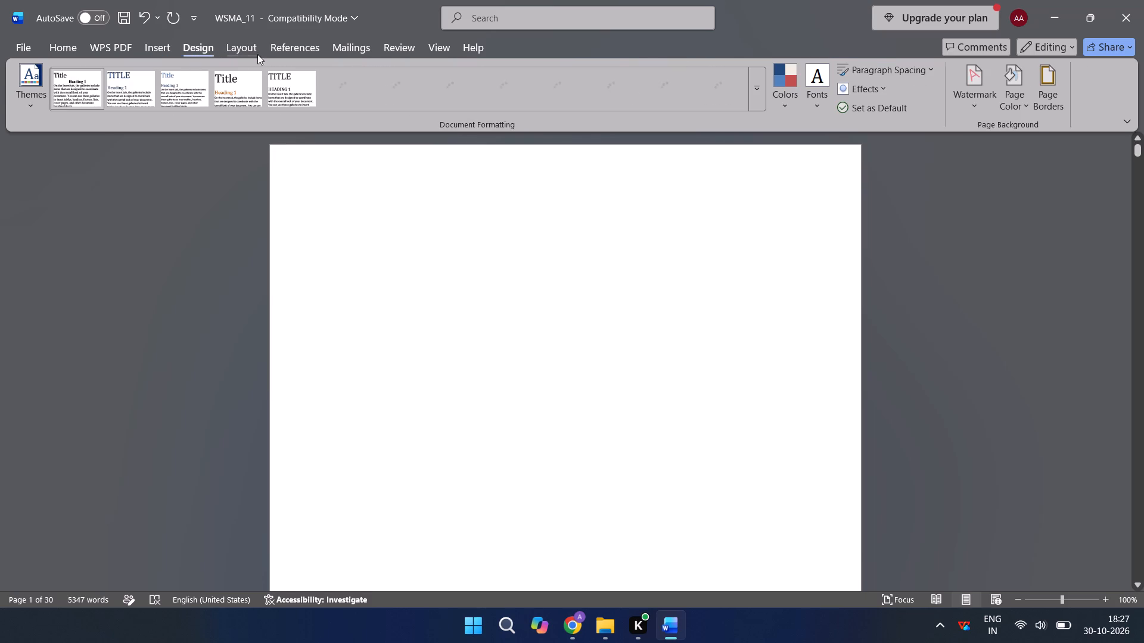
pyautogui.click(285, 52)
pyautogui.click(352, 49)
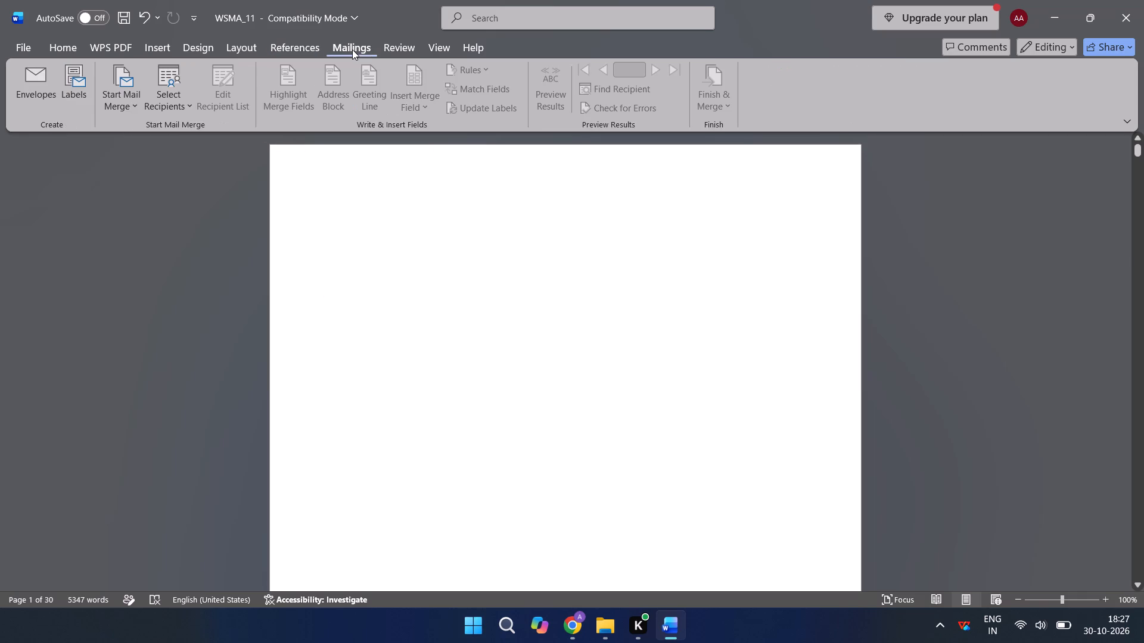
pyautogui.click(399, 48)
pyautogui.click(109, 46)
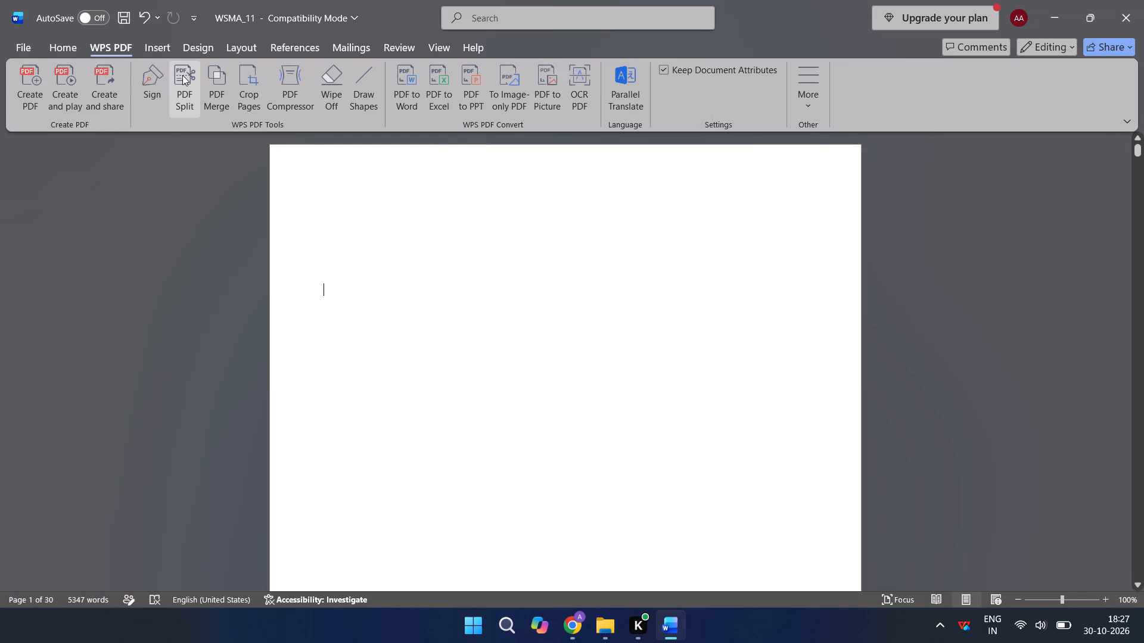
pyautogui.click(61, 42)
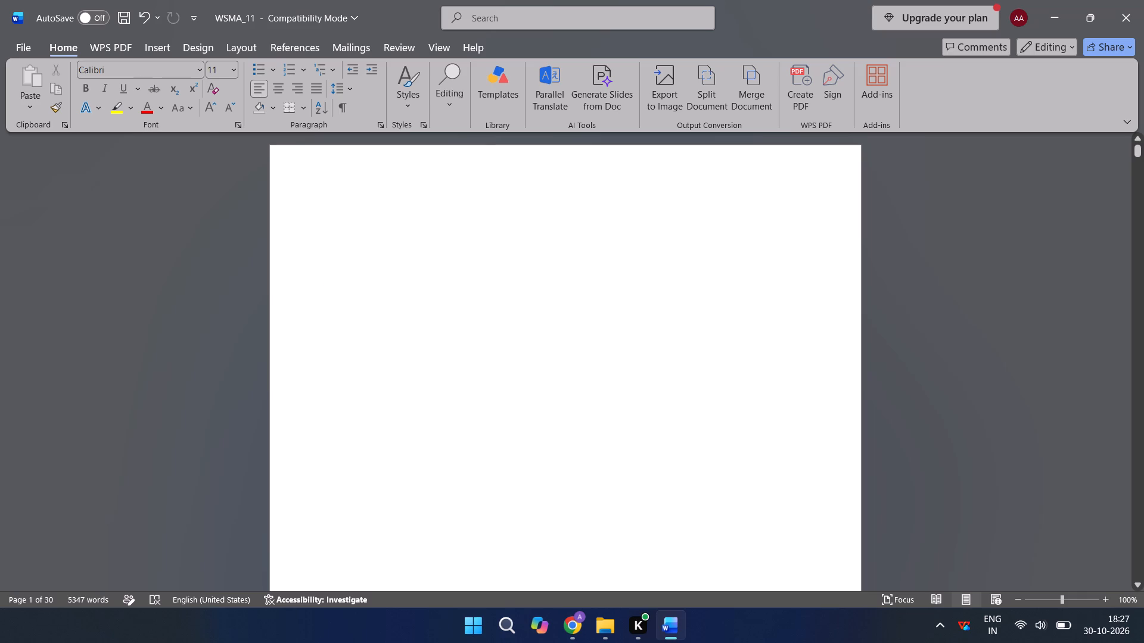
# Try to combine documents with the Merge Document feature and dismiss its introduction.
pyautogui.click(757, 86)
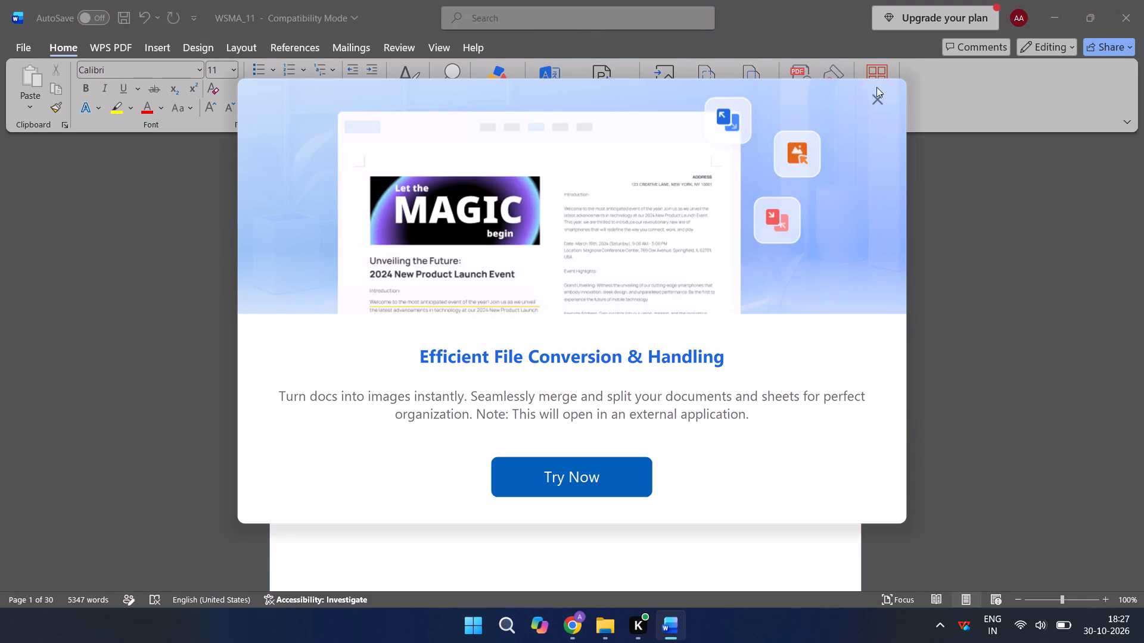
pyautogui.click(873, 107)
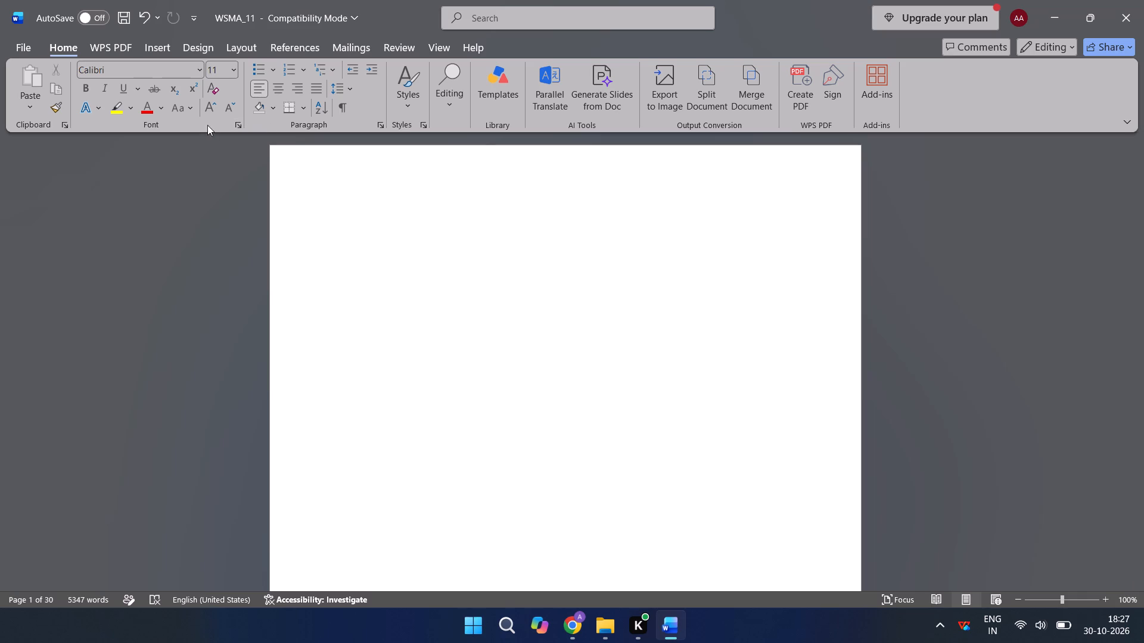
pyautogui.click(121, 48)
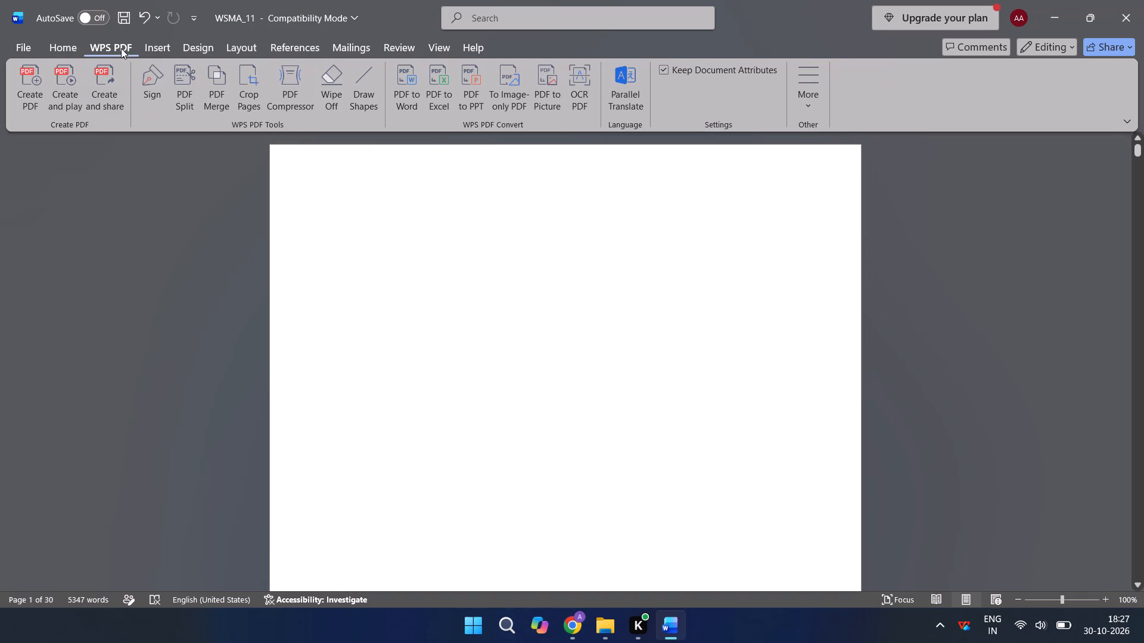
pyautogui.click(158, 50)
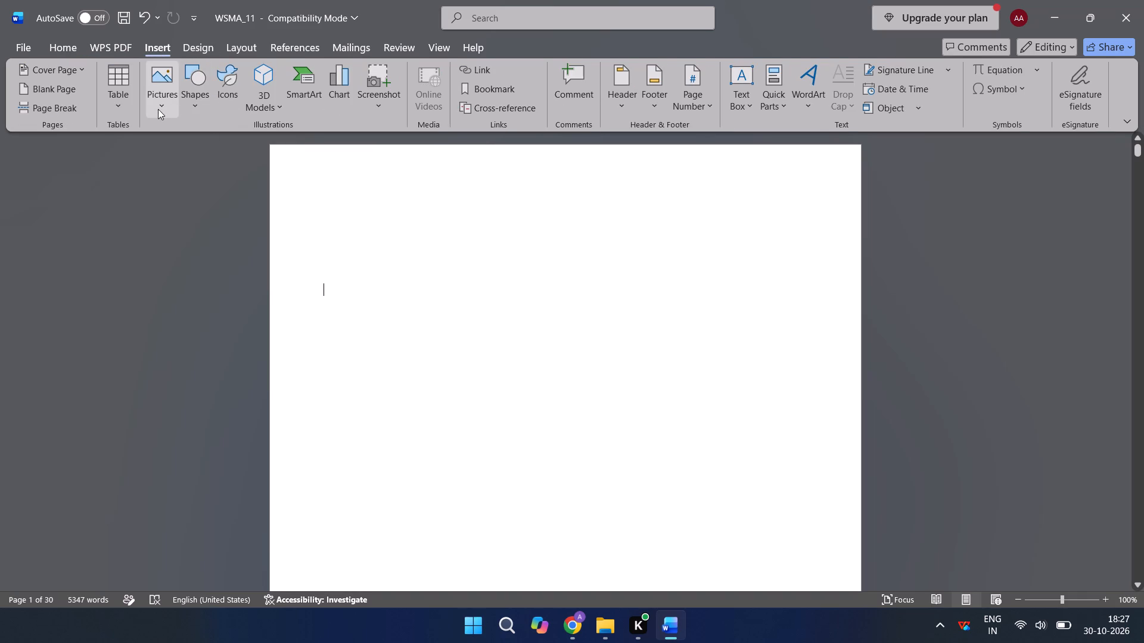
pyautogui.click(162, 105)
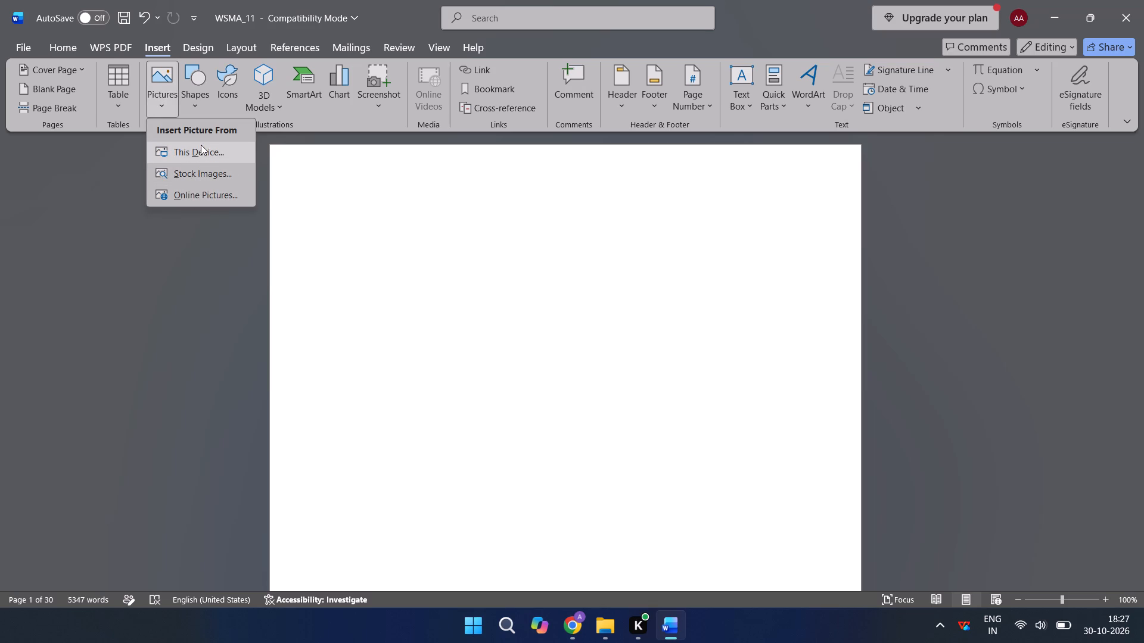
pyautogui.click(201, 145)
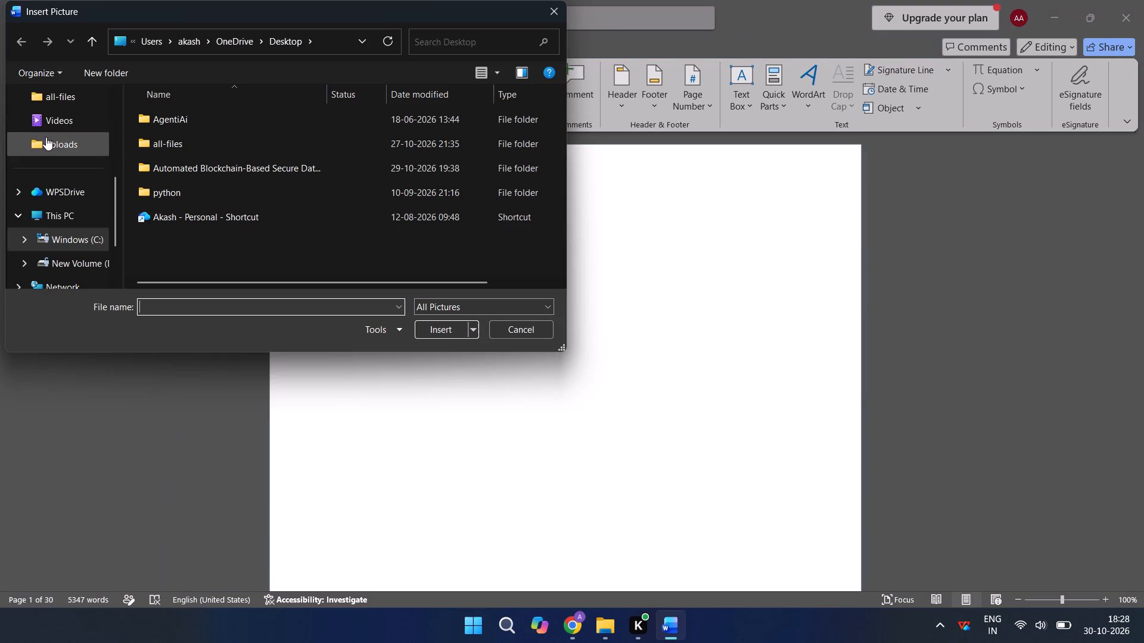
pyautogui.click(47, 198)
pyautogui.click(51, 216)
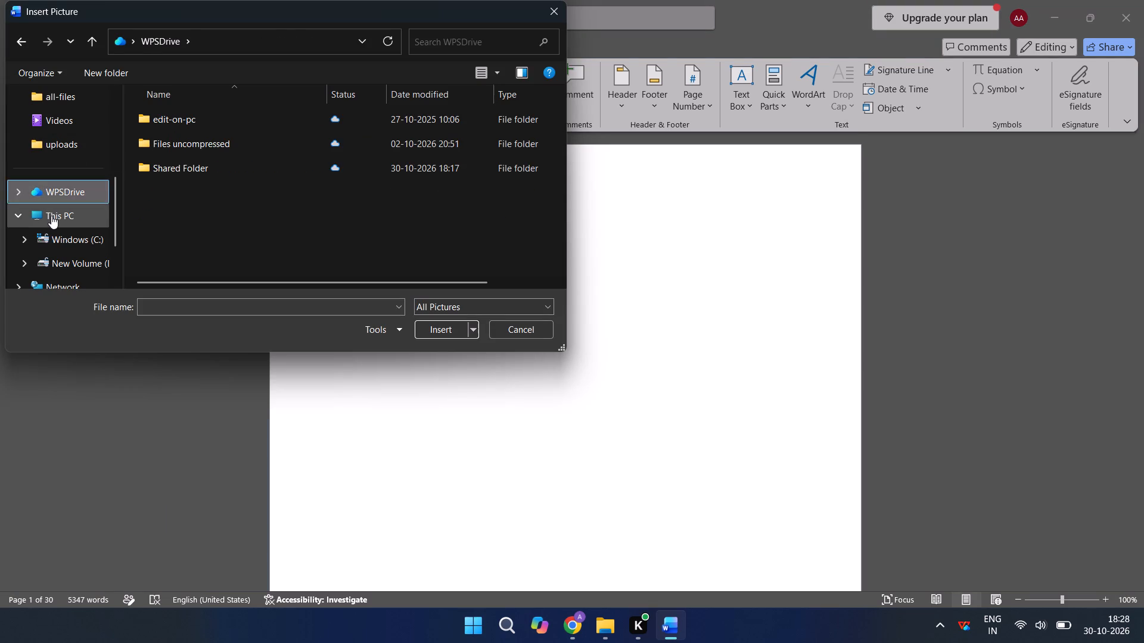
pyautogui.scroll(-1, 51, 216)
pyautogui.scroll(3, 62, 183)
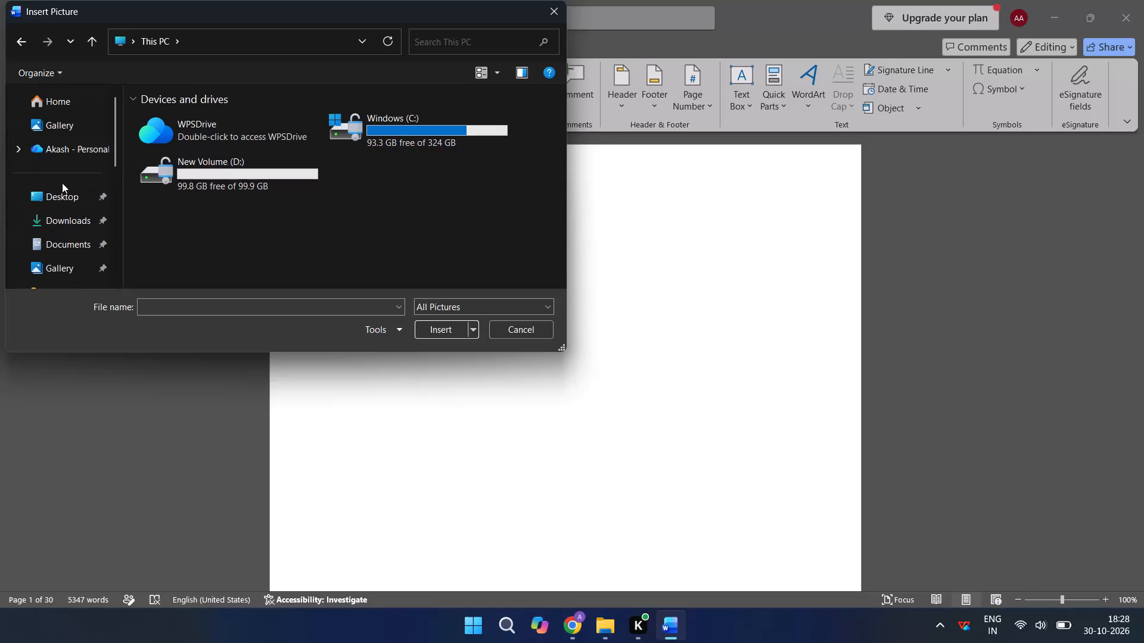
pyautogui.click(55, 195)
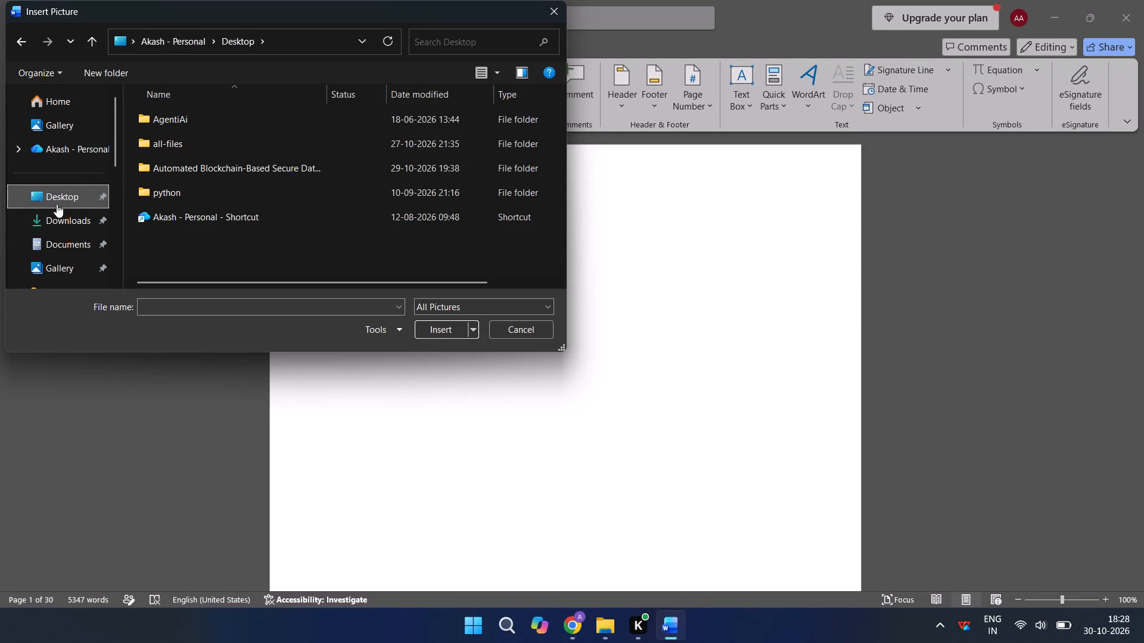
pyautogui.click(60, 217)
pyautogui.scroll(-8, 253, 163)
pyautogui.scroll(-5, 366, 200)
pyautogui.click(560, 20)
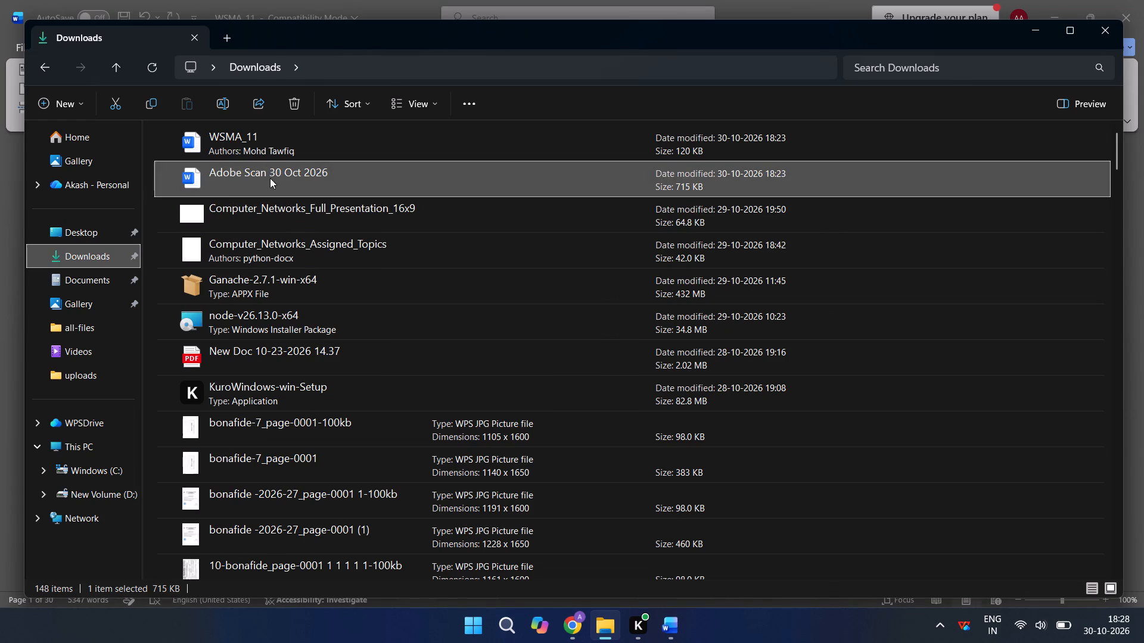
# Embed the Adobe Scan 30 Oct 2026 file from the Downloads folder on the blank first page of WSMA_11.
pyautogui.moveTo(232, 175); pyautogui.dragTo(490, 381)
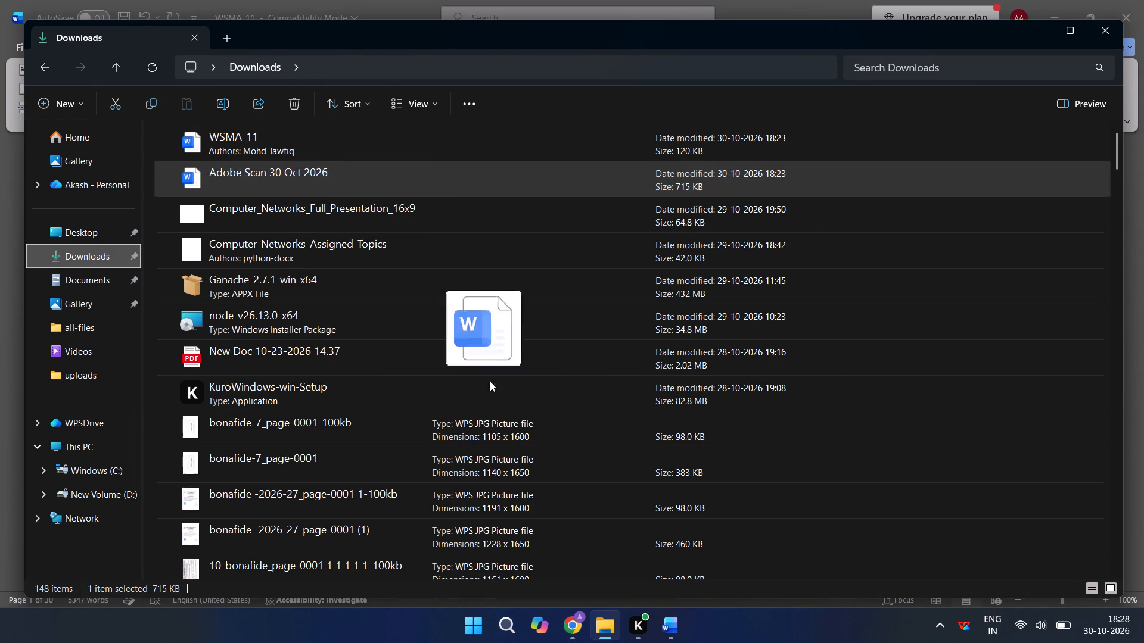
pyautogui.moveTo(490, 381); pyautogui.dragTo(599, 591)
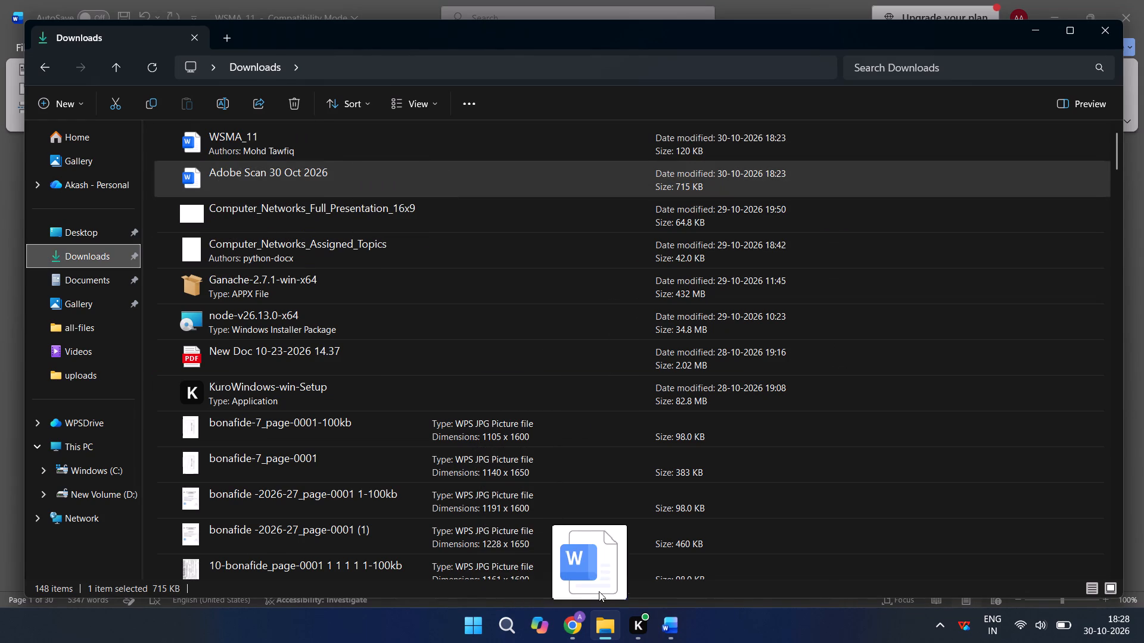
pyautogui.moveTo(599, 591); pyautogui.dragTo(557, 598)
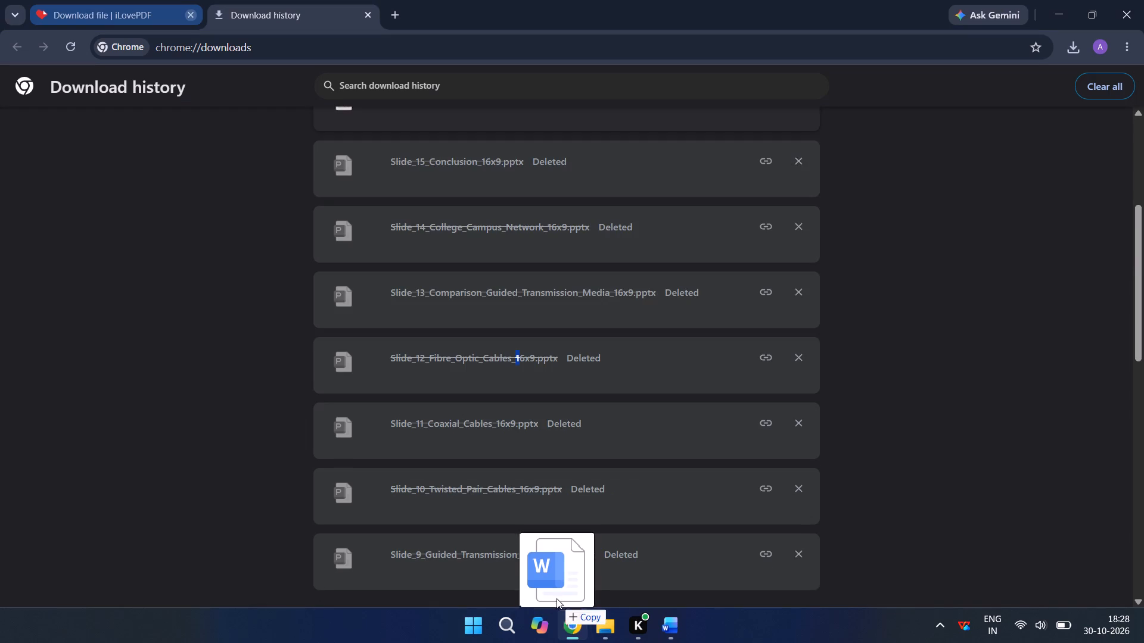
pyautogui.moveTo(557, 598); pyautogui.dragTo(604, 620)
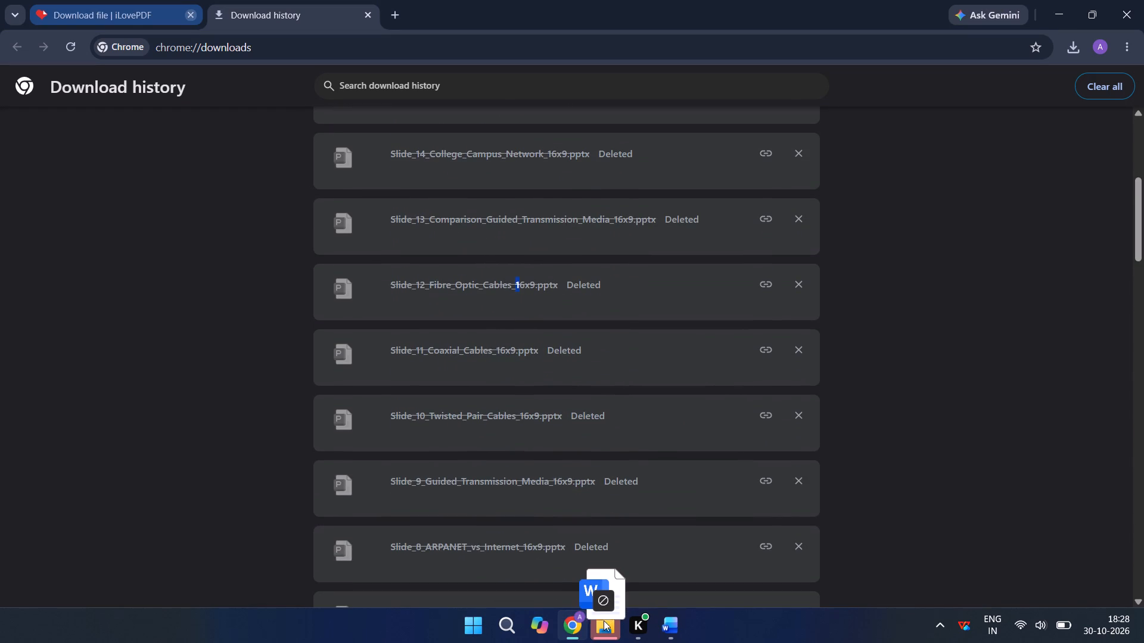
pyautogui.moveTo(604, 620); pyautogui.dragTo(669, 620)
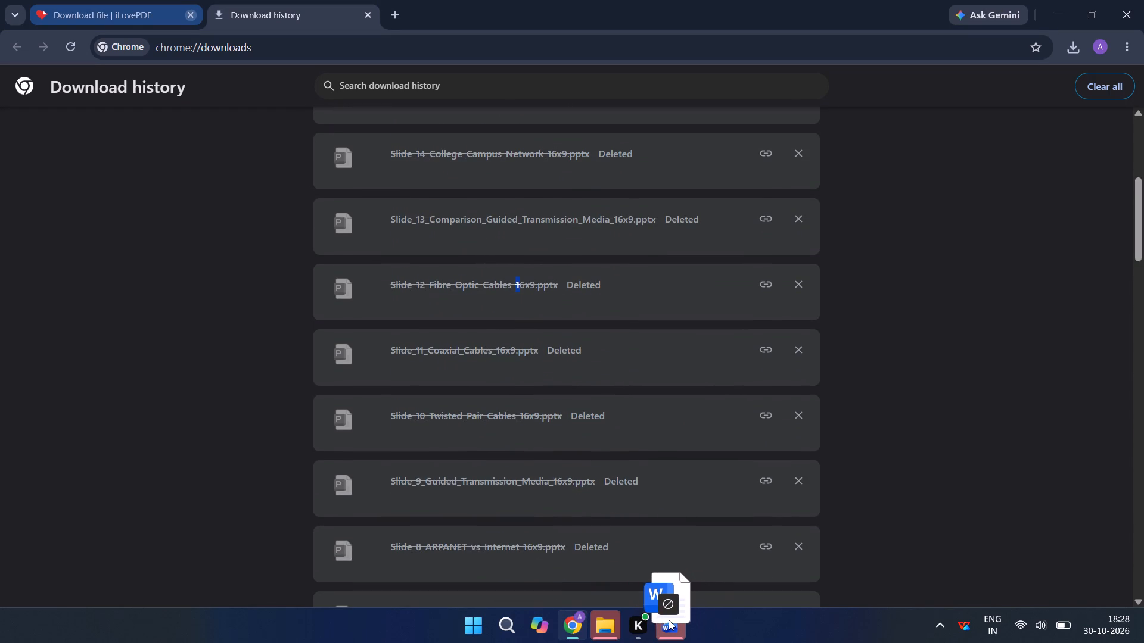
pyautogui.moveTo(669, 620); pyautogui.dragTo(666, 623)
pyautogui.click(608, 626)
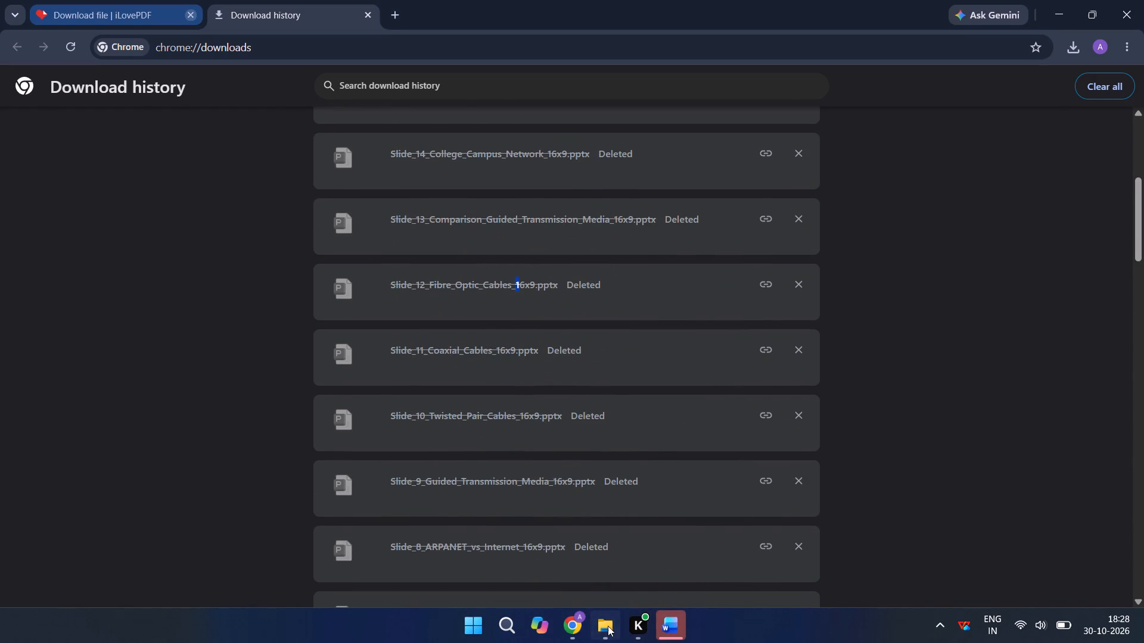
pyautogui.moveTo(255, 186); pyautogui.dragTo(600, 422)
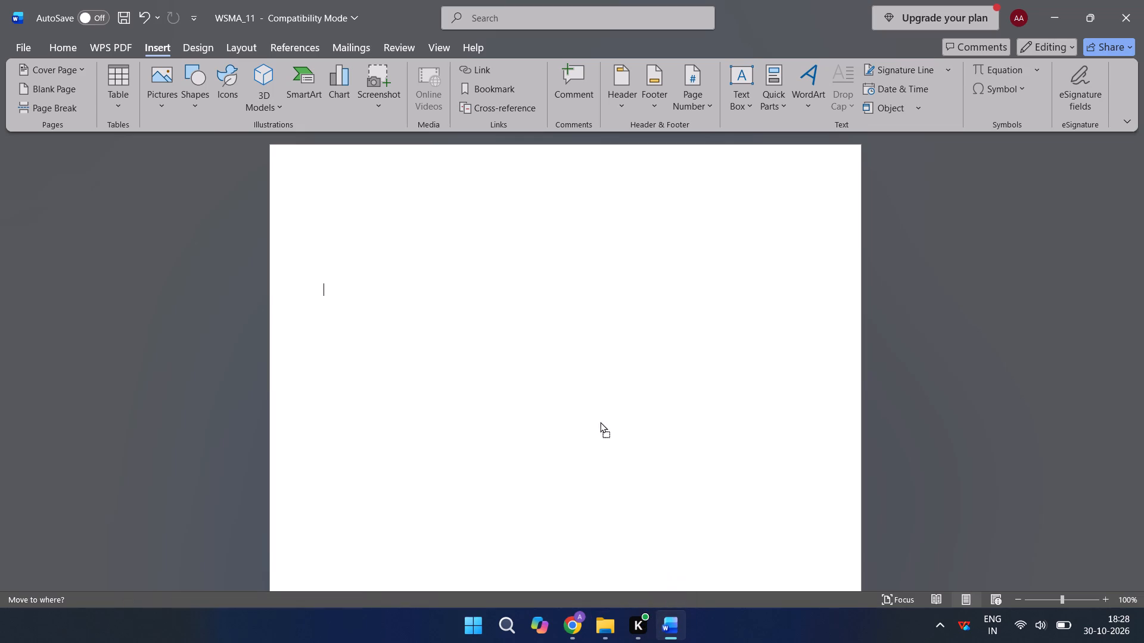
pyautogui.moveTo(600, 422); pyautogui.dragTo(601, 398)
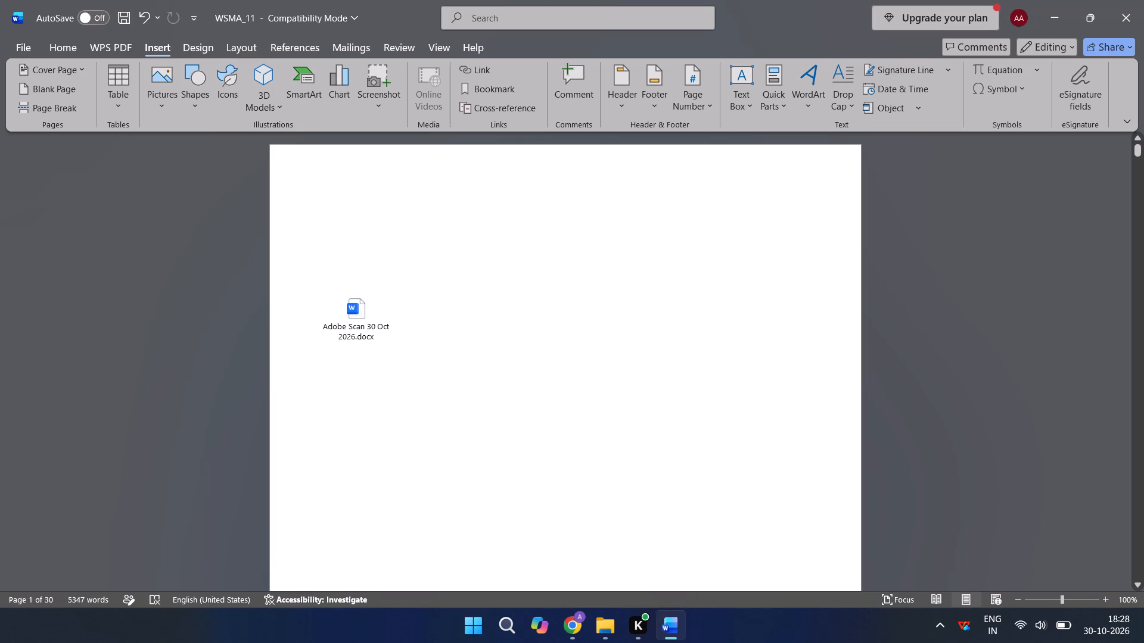
# Open the embedded Adobe Scan document, examine its scanned title and certificate pages, and return to WSMA_11.
pyautogui.click(357, 319)
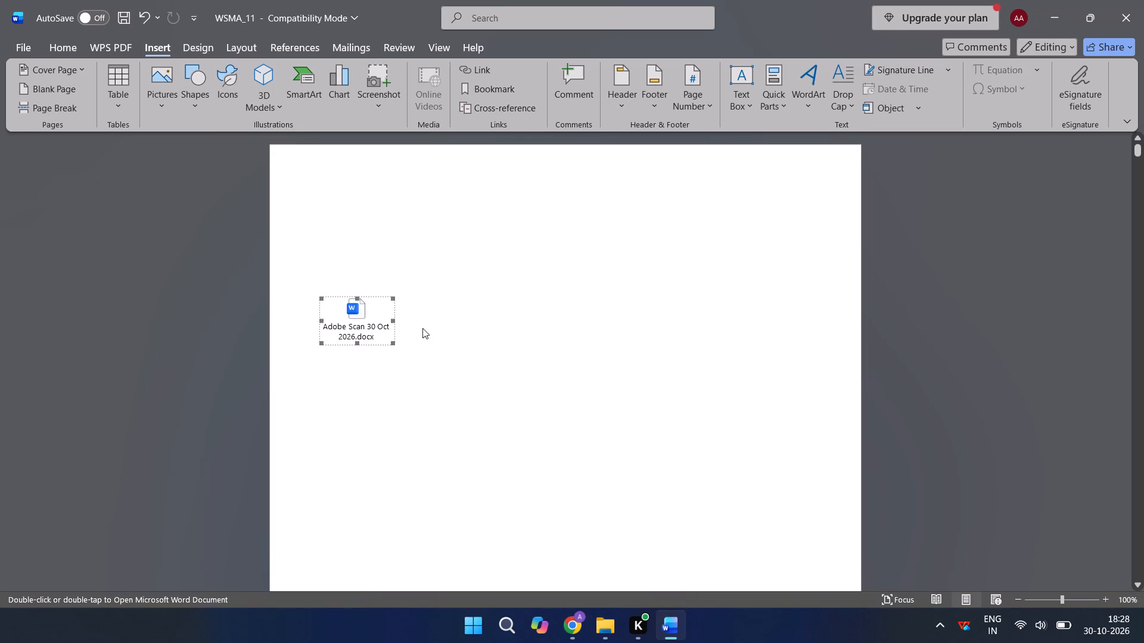
pyautogui.click(422, 328)
pyautogui.tripleClick(352, 321)
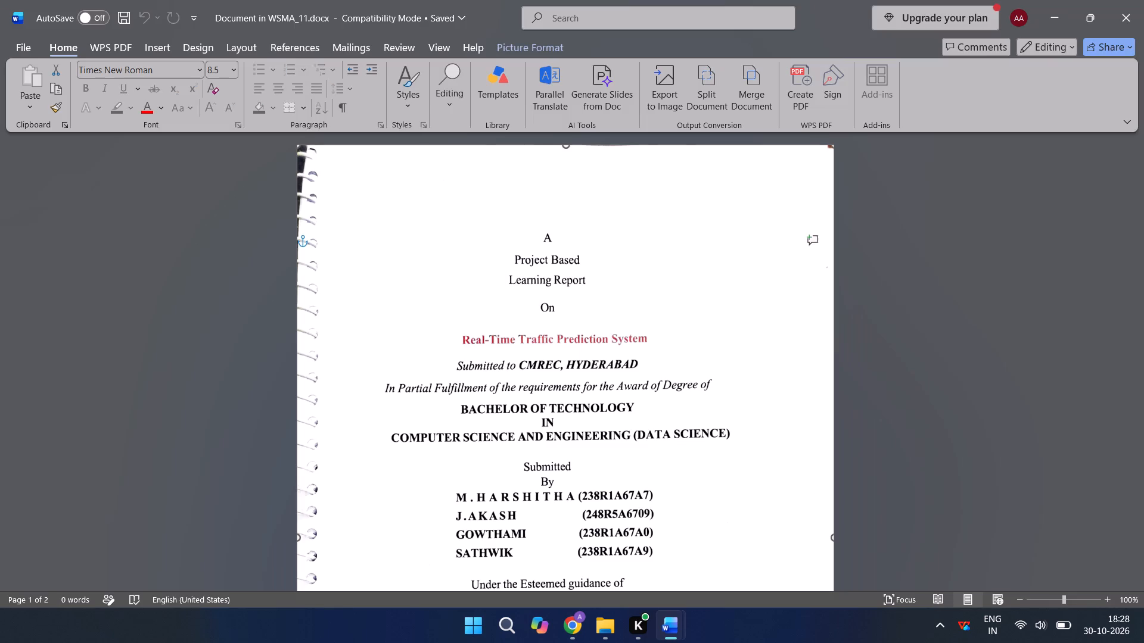
pyautogui.scroll(-3, 536, 338)
pyautogui.scroll(2, 536, 338)
pyautogui.scroll(-2, 536, 338)
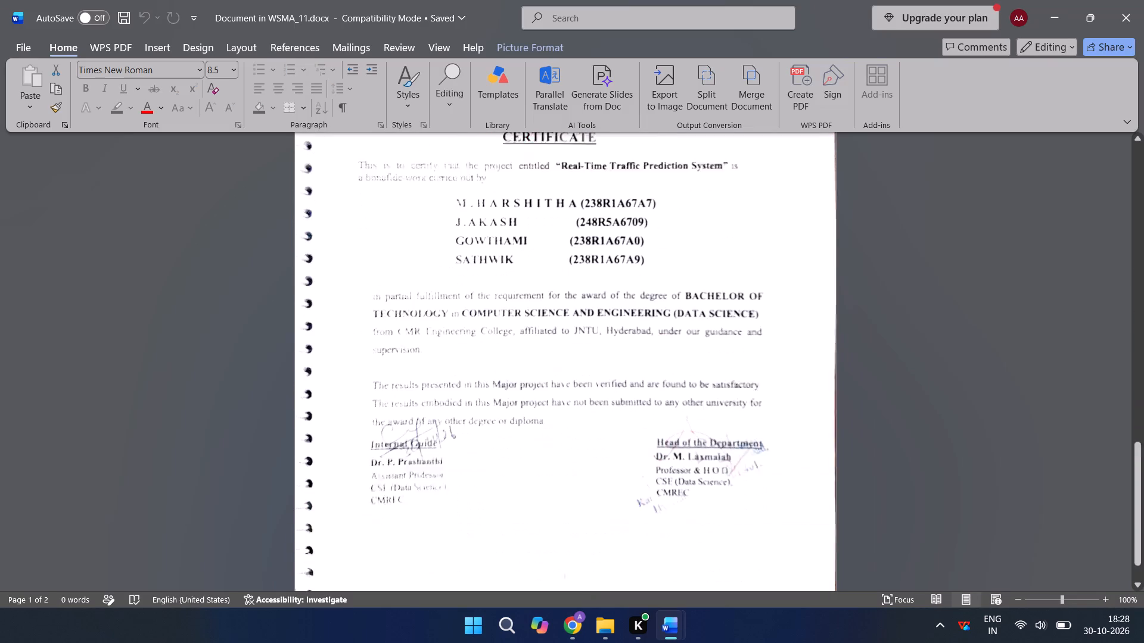
pyautogui.scroll(-1, 536, 338)
pyautogui.scroll(5, 536, 338)
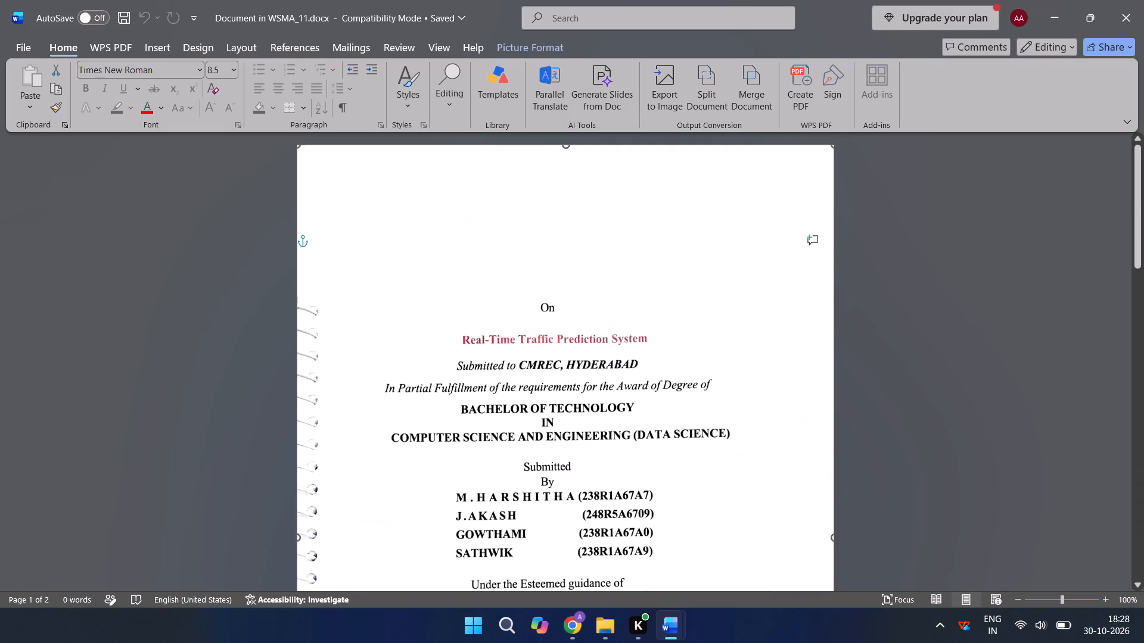
pyautogui.scroll(-3, 536, 338)
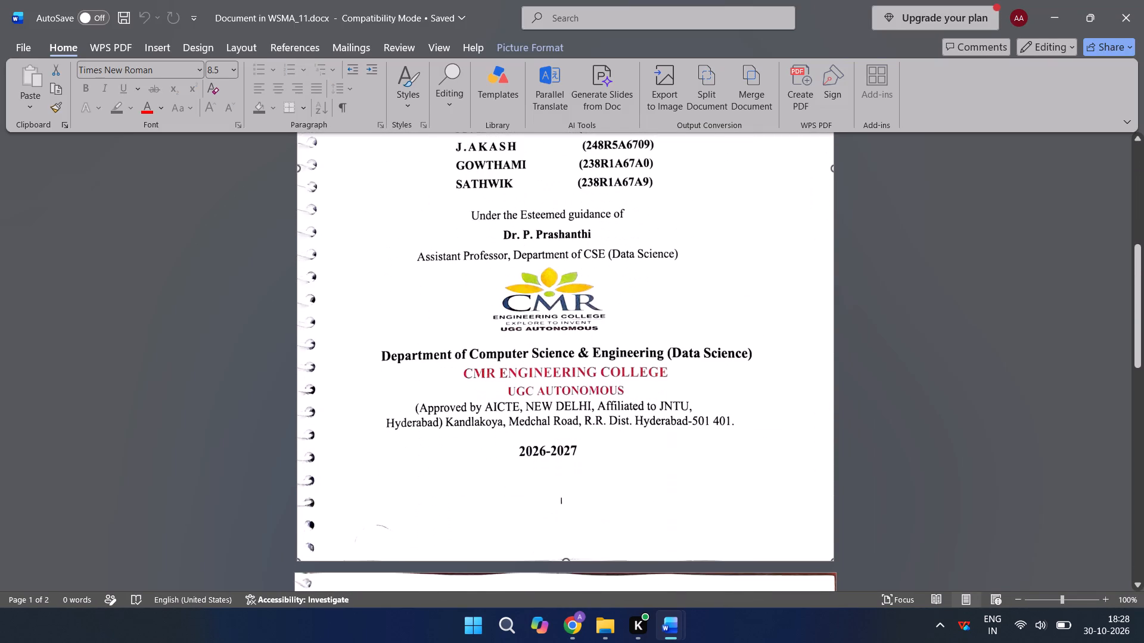
pyautogui.scroll(-5, 536, 338)
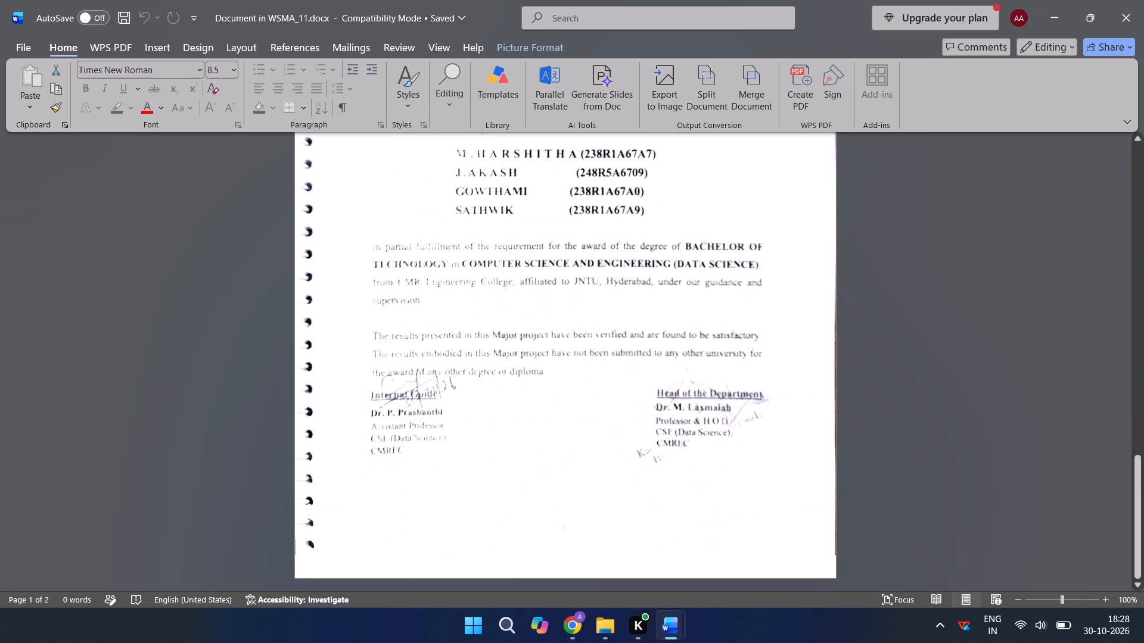
pyautogui.scroll(15, 536, 338)
pyautogui.scroll(-13, 536, 338)
pyautogui.scroll(8, 536, 338)
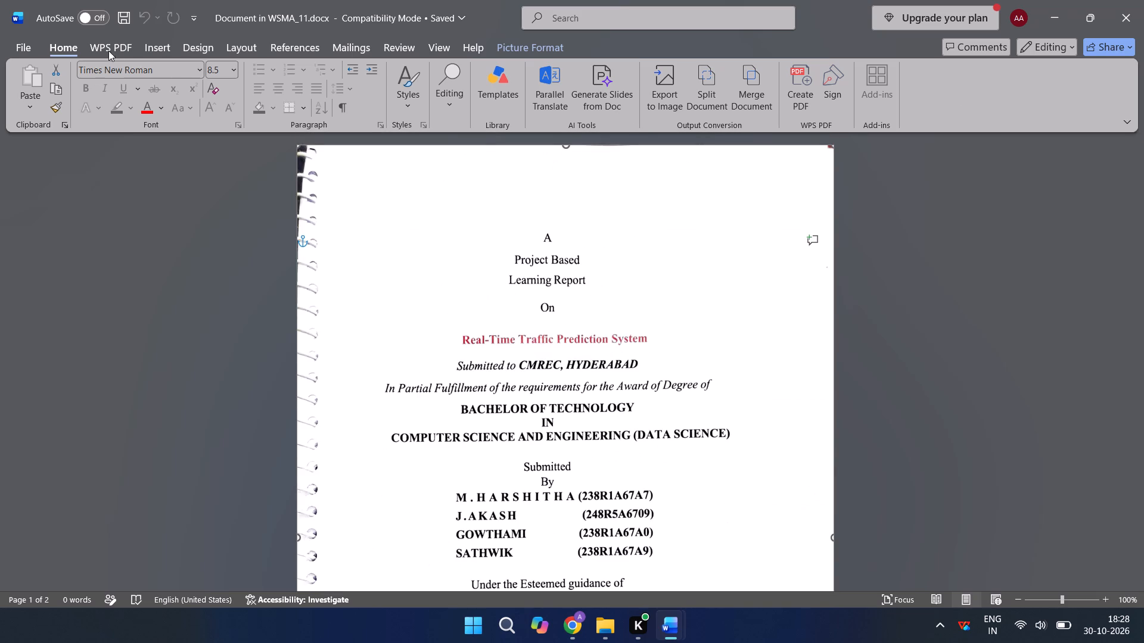
pyautogui.click(1059, 8)
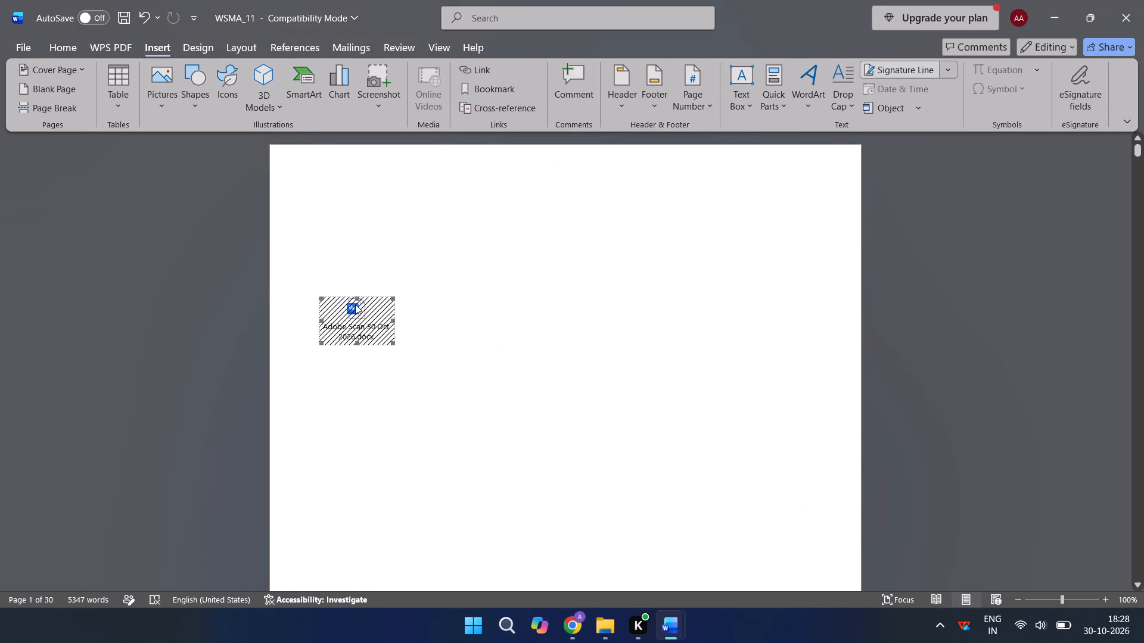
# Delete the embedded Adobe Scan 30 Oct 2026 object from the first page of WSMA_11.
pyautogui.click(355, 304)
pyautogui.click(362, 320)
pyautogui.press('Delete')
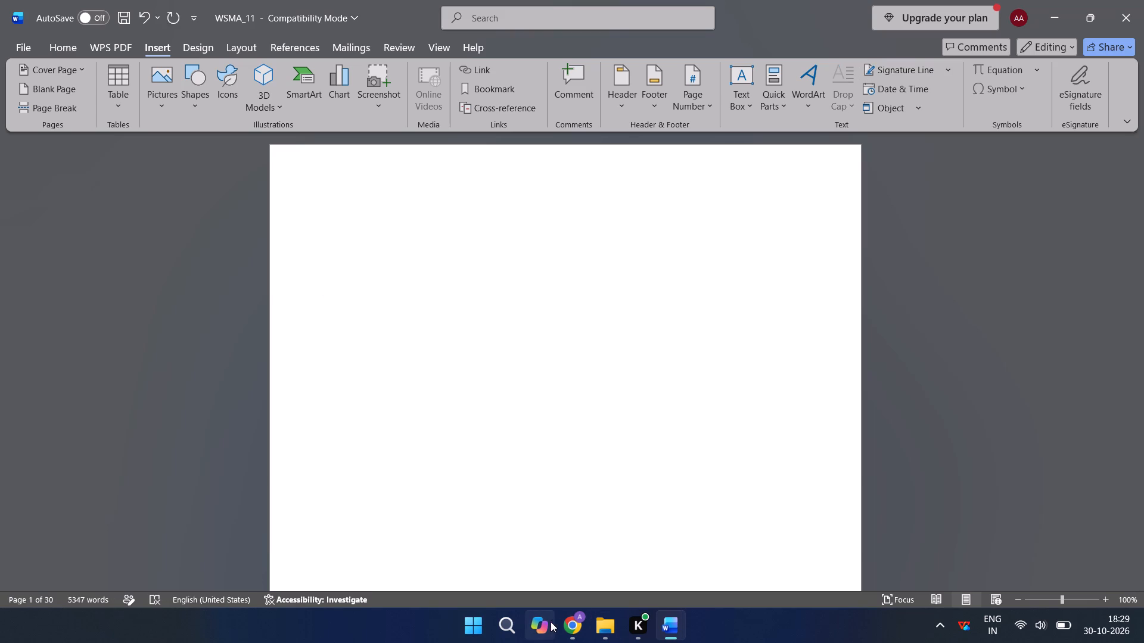
# Open Adobe Scan 30 Oct 2026 from the Downloads folder in WPS Office.
pyautogui.click(570, 627)
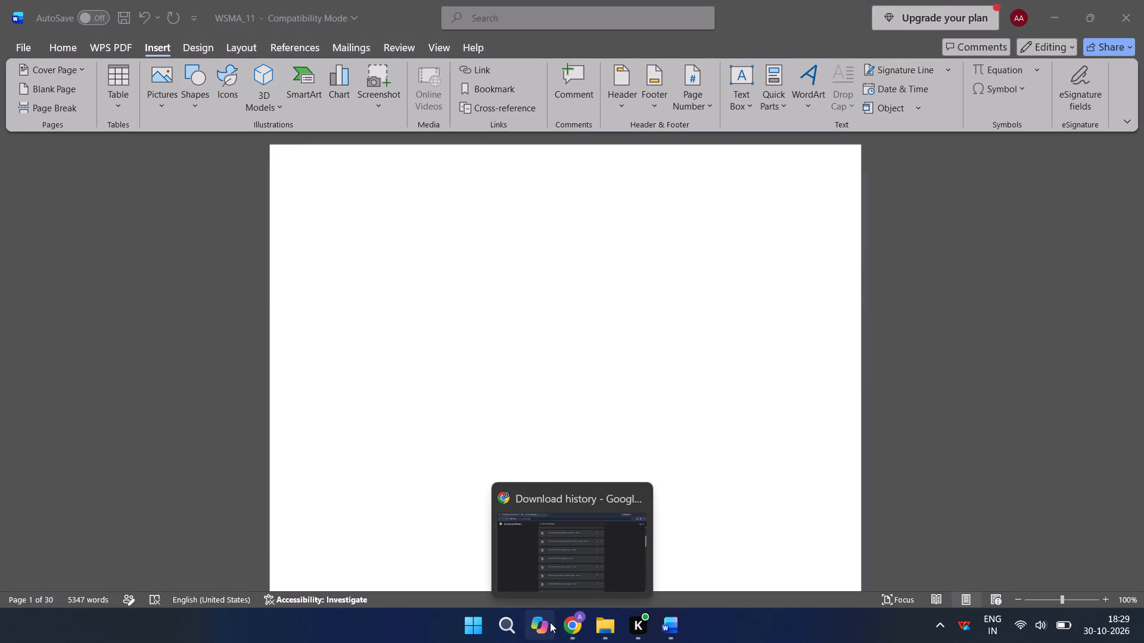
pyautogui.click(611, 631)
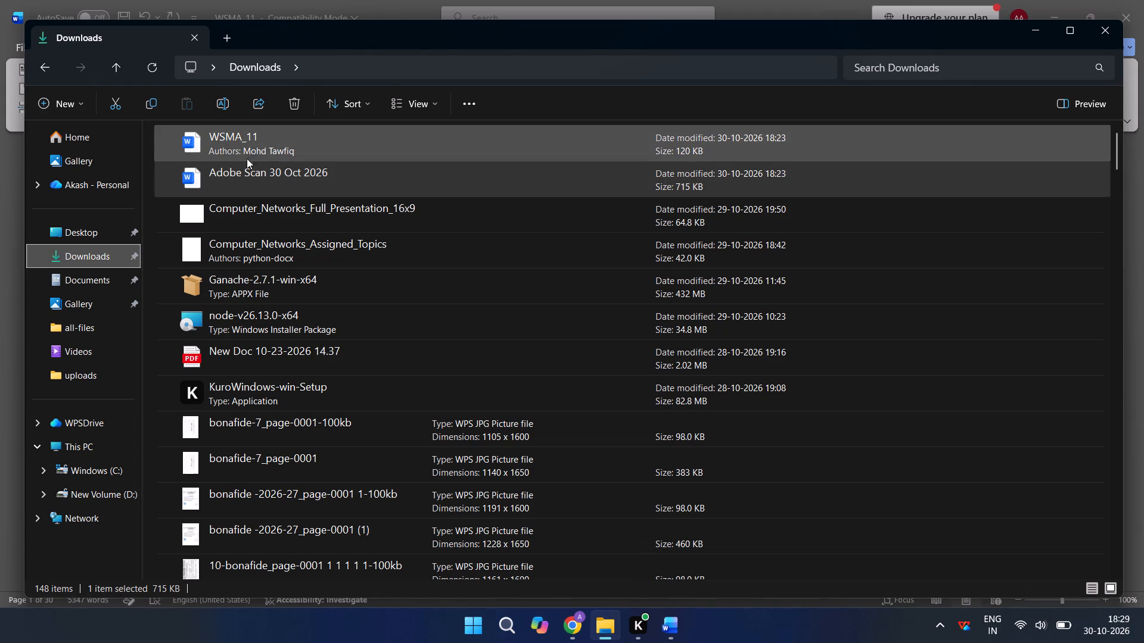
pyautogui.doubleClick(259, 173)
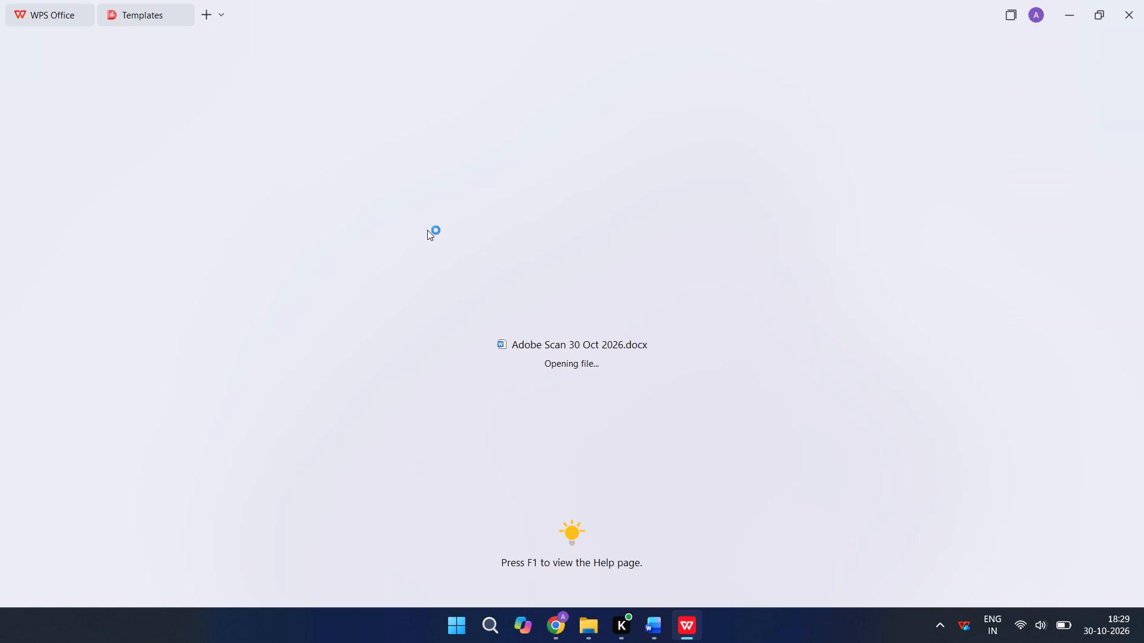
pyautogui.scroll(-1, 427, 230)
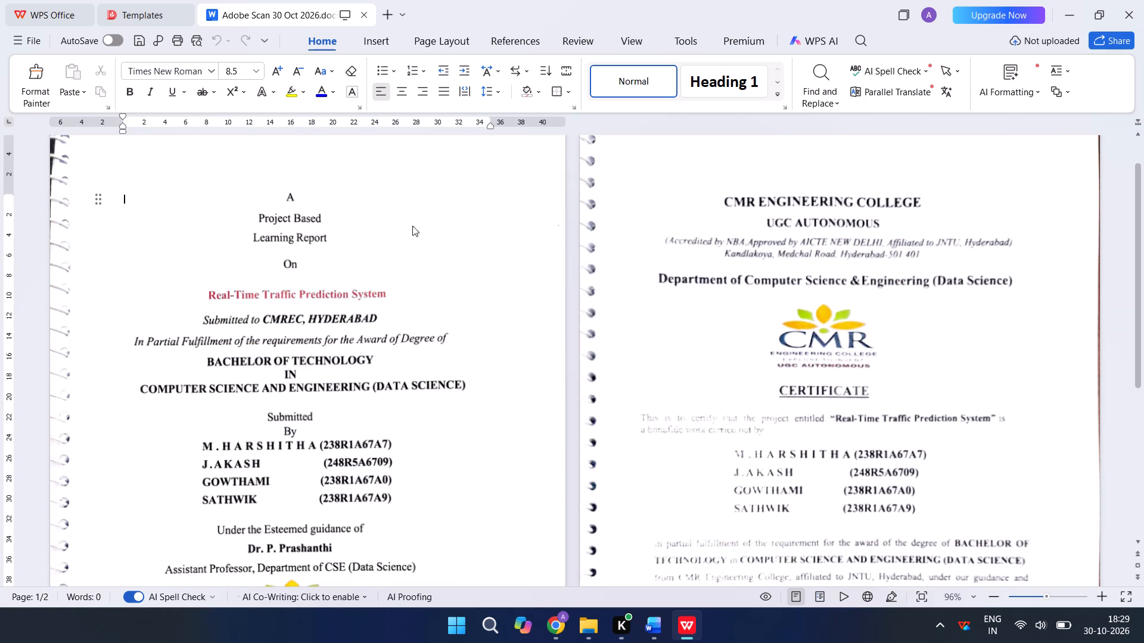
# Set the view of the Adobe Scan document to 43% so the scanned title and certificate pages can be examined whole.
pyautogui.scroll(2, 351, 210)
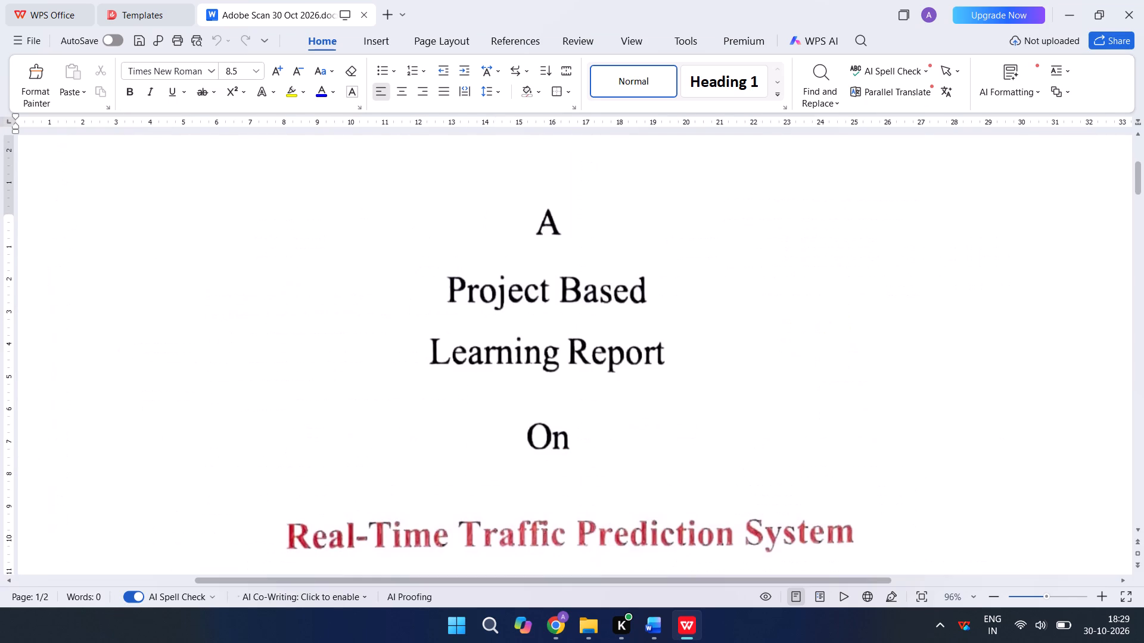
pyautogui.scroll(-1, 351, 210)
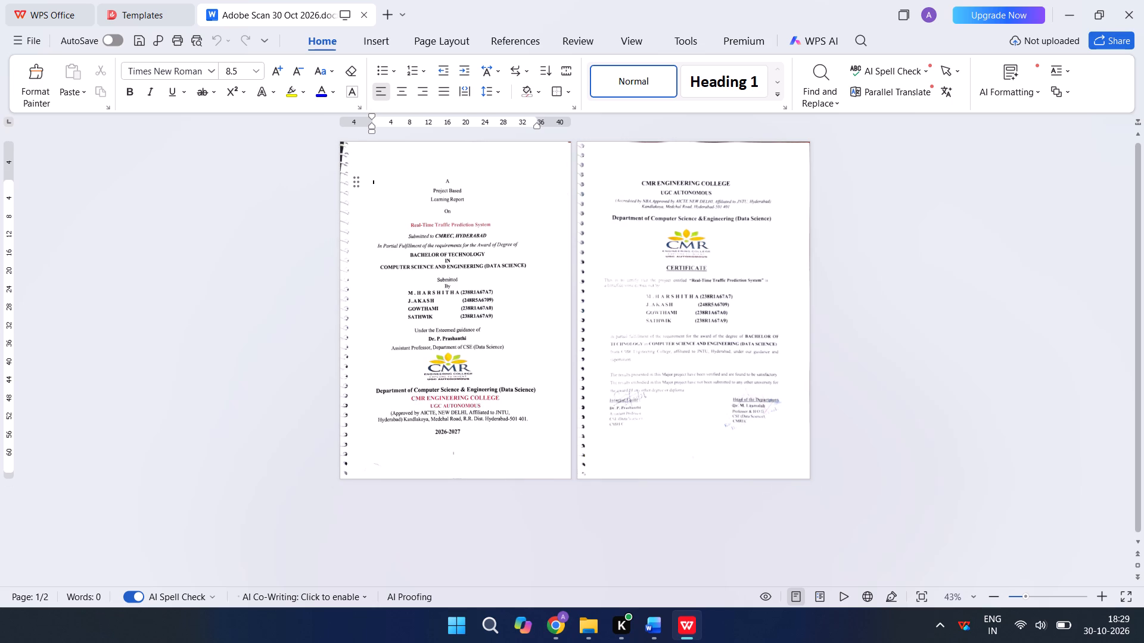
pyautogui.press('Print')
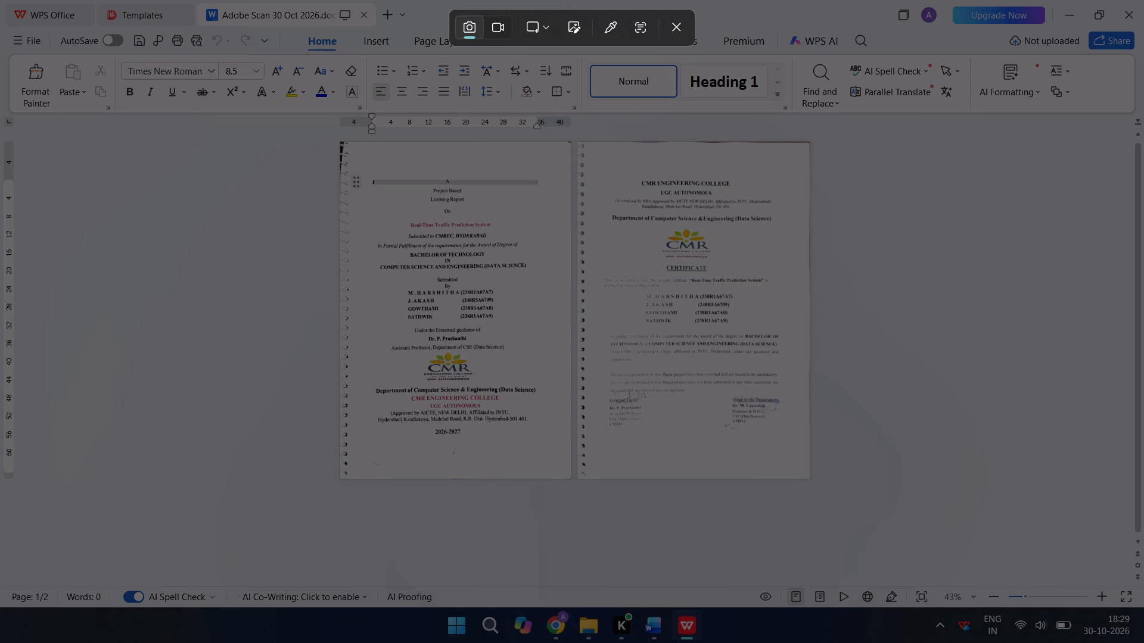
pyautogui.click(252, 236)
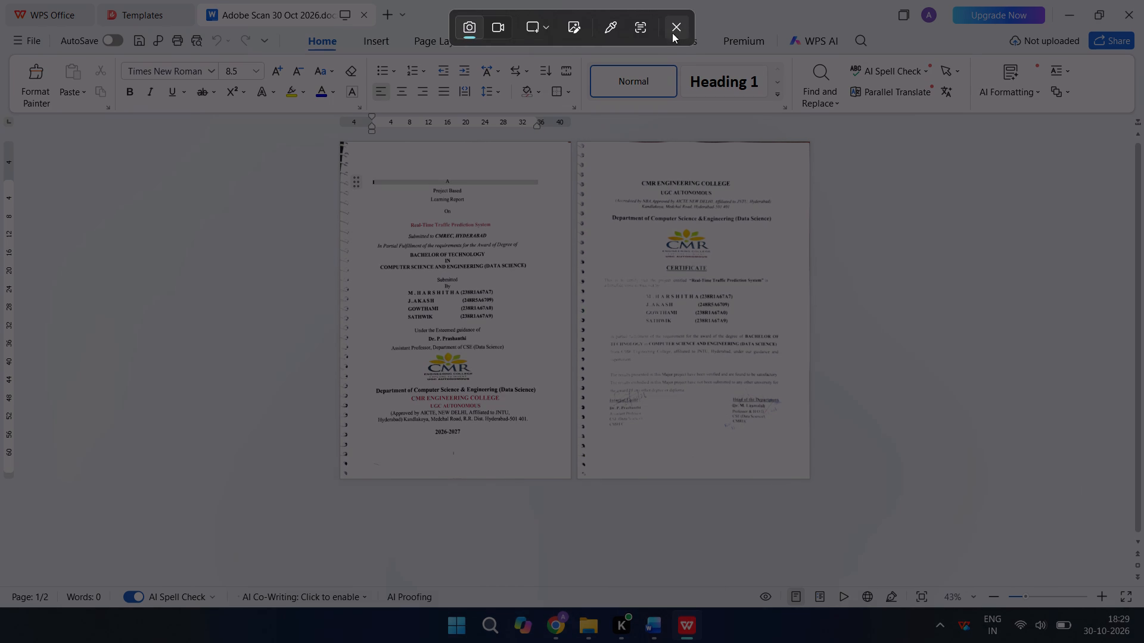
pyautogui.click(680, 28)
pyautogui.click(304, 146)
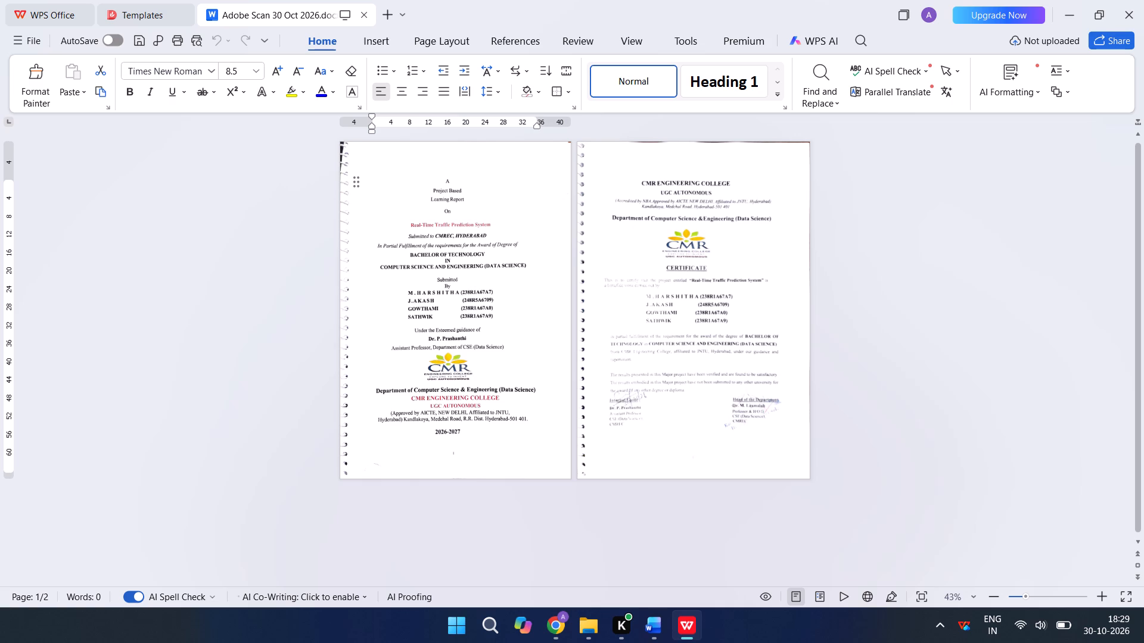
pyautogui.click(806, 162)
# Capture a screenshot of the scanned title page, cropped inside the spiral-binding edge and extending nearly to the page's far edges.
pyautogui.press('Print')
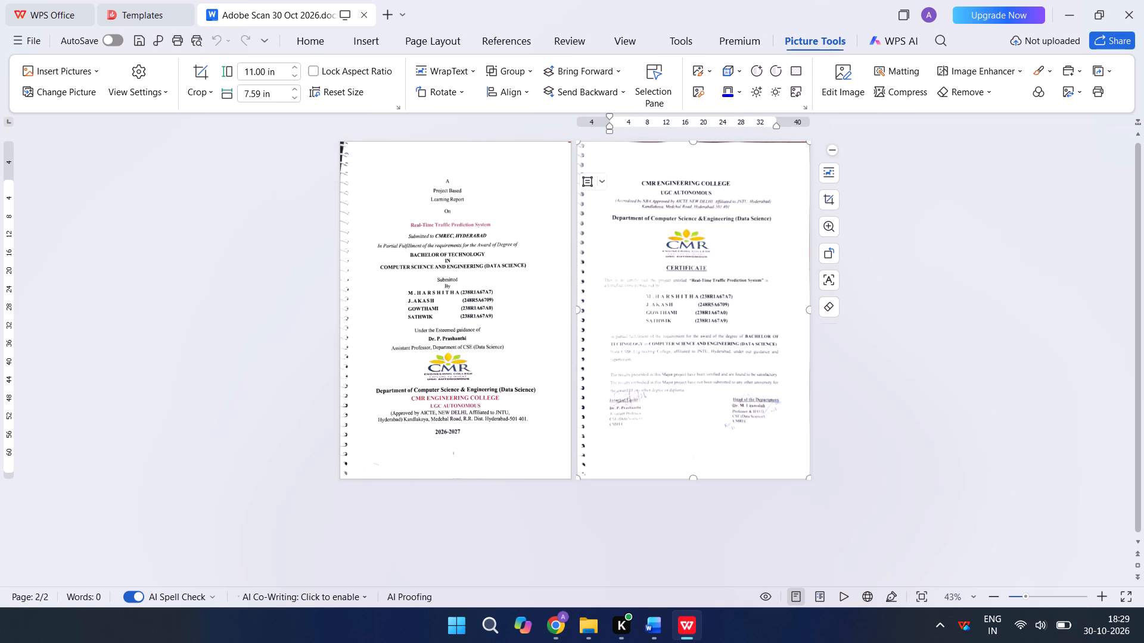
pyautogui.moveTo(352, 144); pyautogui.dragTo(518, 445)
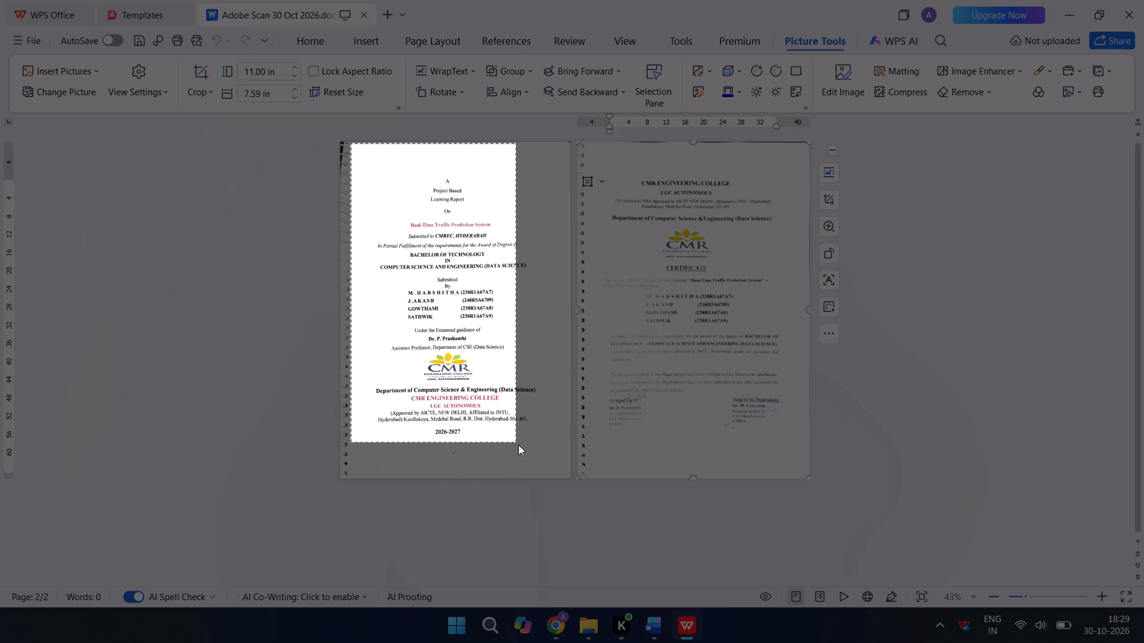
pyautogui.moveTo(518, 445); pyautogui.dragTo(568, 470)
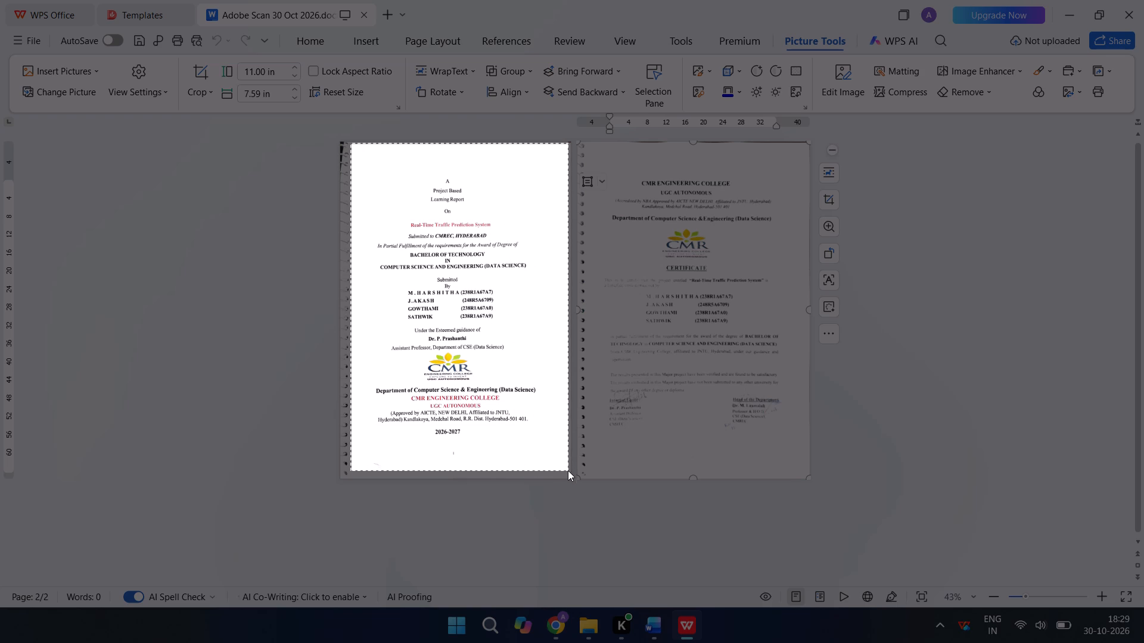
pyautogui.moveTo(568, 470); pyautogui.dragTo(570, 472)
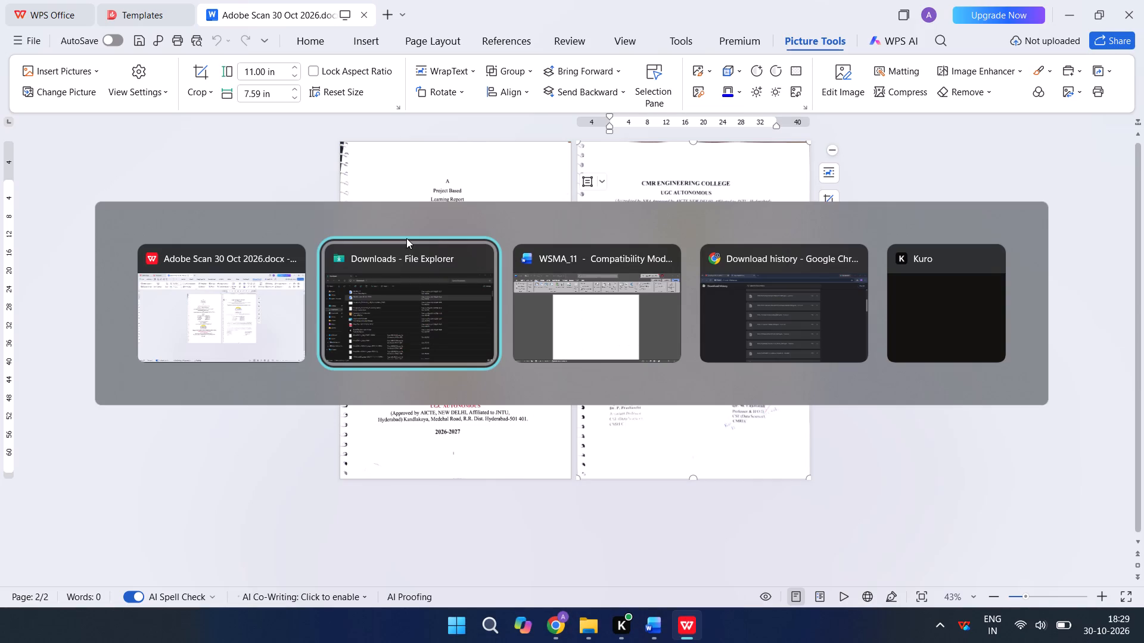
# Switch to WSMA_11 in Word and paste the captured title page on the blank first page.
pyautogui.click(474, 330)
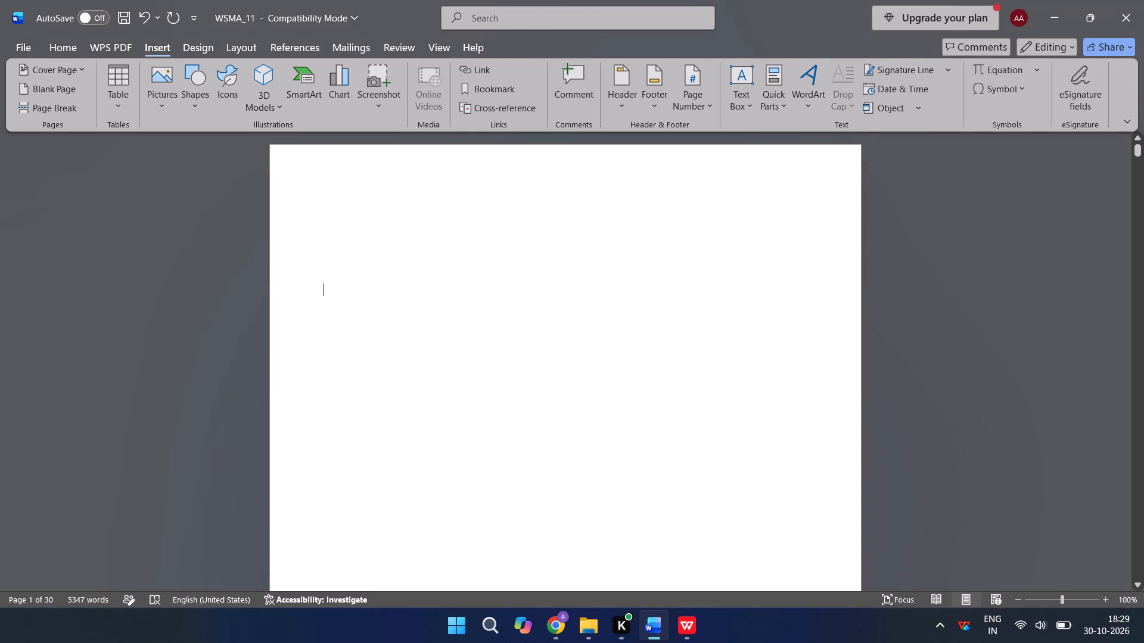
pyautogui.hotkey('ctrl', 'v')
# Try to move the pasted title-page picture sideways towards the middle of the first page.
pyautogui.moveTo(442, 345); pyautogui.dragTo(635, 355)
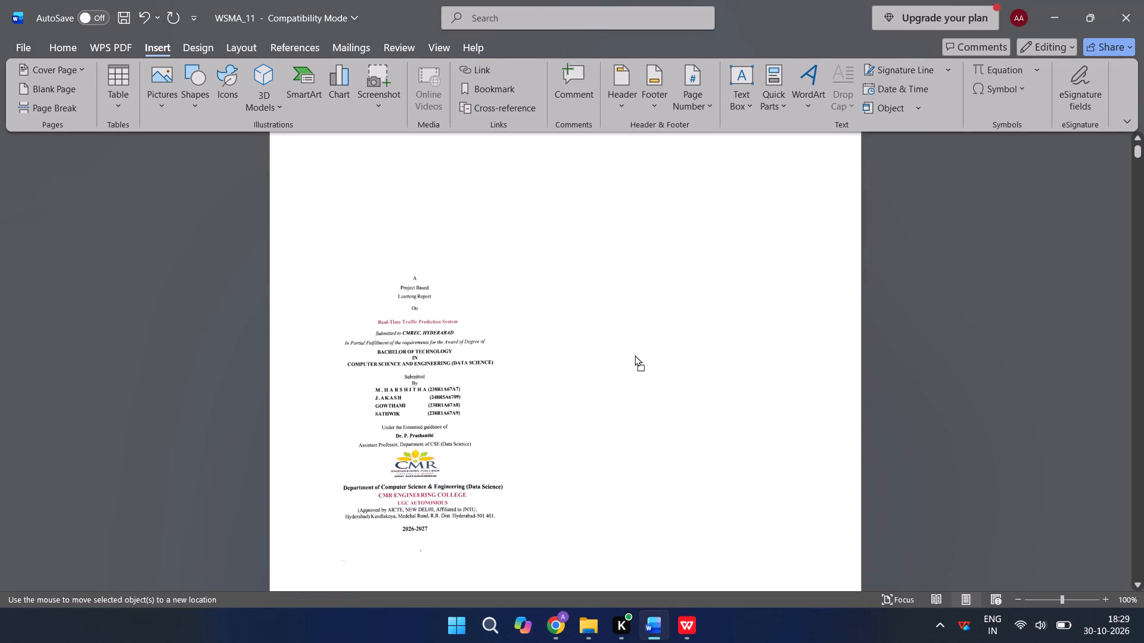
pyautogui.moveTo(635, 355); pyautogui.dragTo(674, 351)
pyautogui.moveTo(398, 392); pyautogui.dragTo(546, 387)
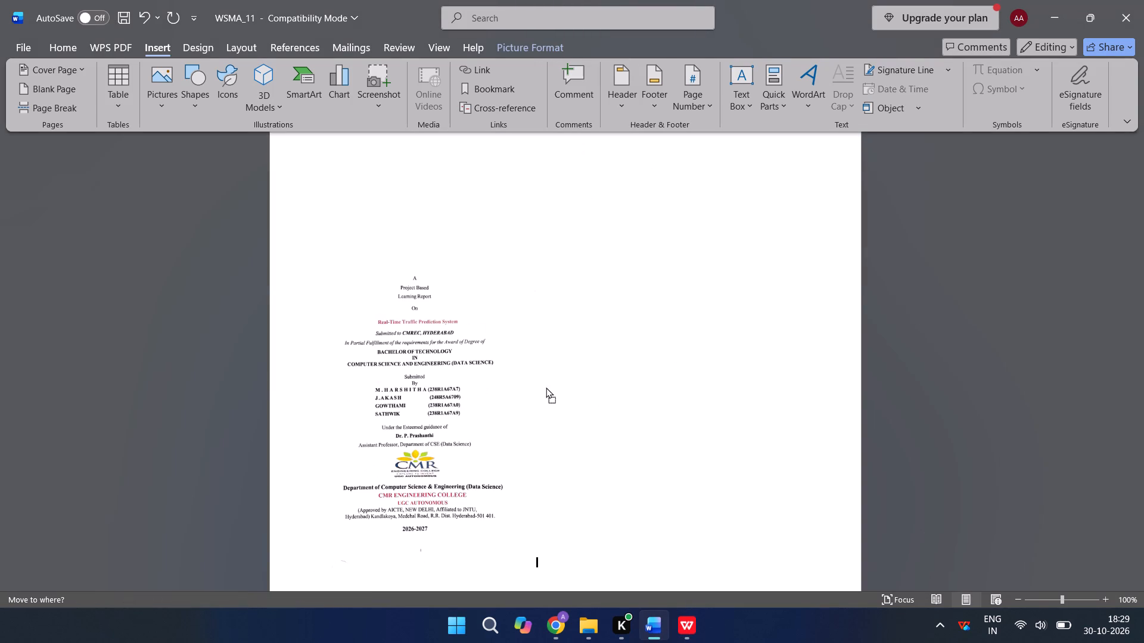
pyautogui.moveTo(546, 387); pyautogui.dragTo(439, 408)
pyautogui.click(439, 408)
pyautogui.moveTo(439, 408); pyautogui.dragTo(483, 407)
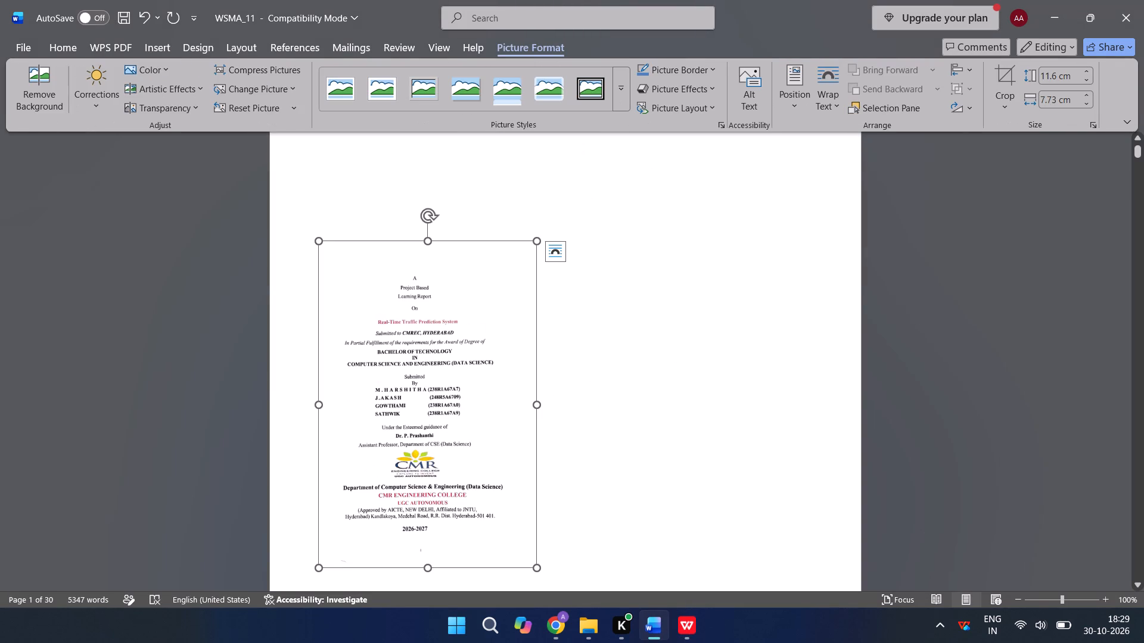
# Stretch the title-page picture's height to about 13.38 cm, keeping its width at 7.73 cm.
pyautogui.moveTo(537, 397); pyautogui.dragTo(664, 405)
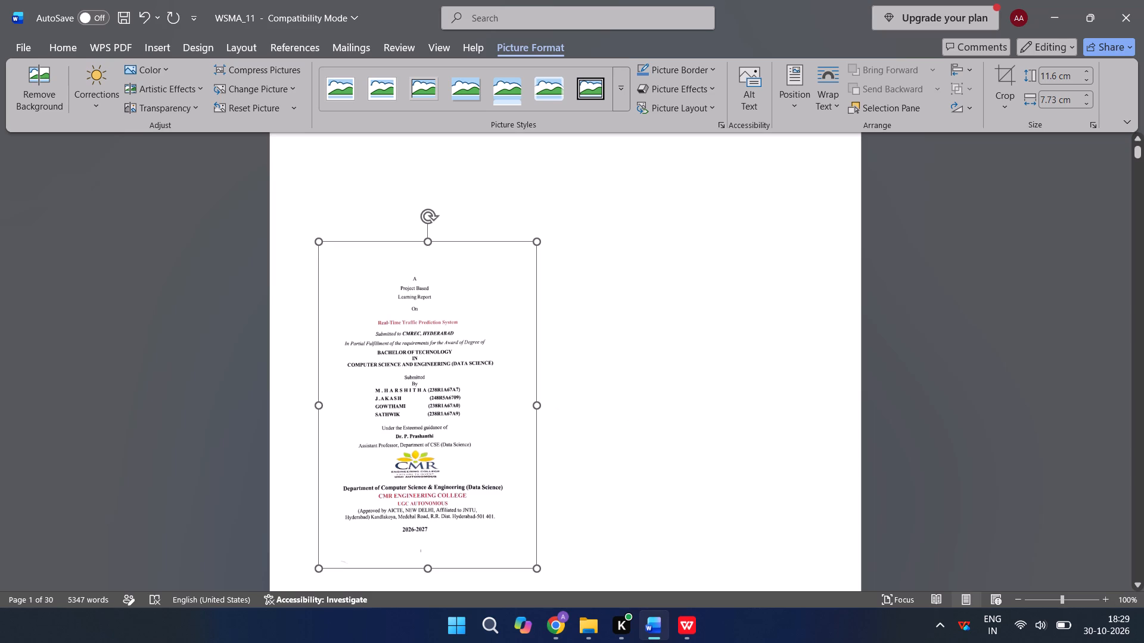
pyautogui.moveTo(429, 239); pyautogui.dragTo(436, 192)
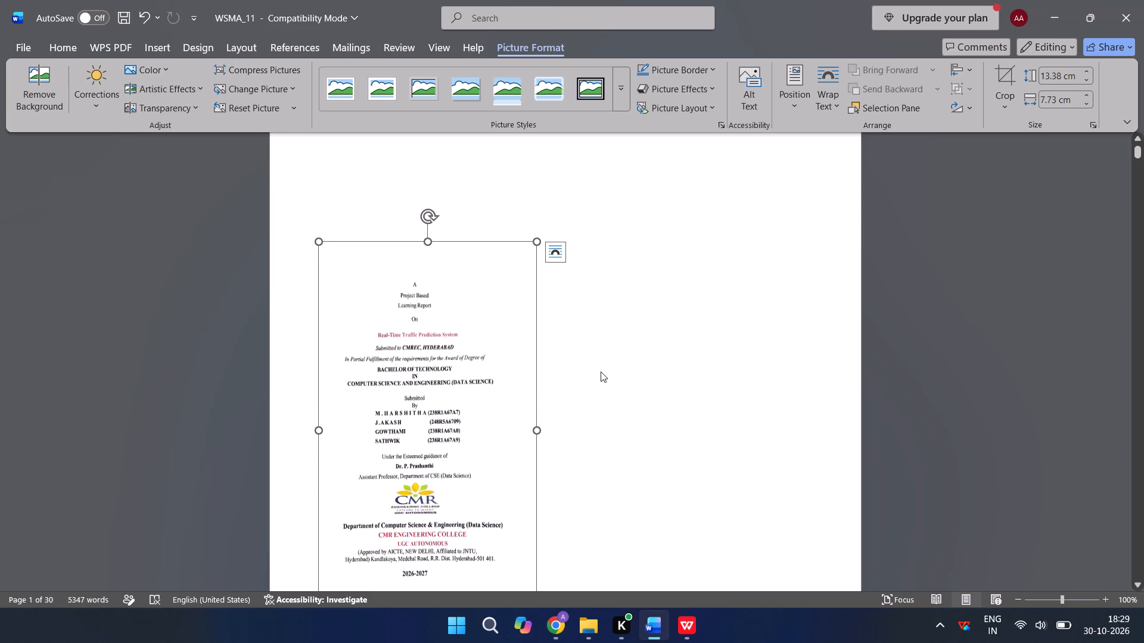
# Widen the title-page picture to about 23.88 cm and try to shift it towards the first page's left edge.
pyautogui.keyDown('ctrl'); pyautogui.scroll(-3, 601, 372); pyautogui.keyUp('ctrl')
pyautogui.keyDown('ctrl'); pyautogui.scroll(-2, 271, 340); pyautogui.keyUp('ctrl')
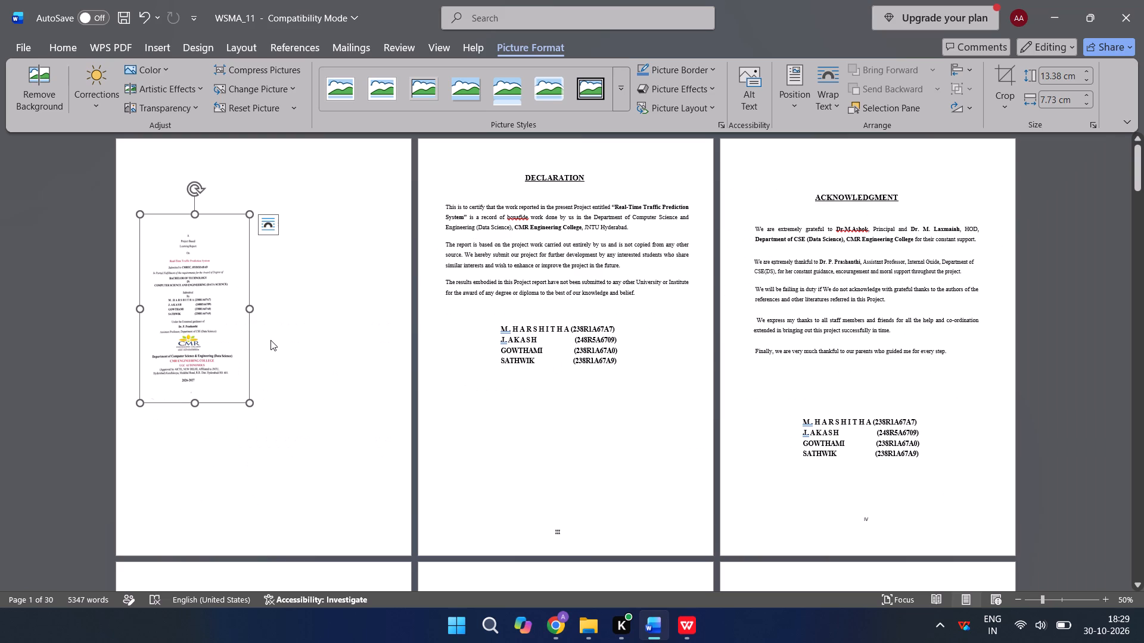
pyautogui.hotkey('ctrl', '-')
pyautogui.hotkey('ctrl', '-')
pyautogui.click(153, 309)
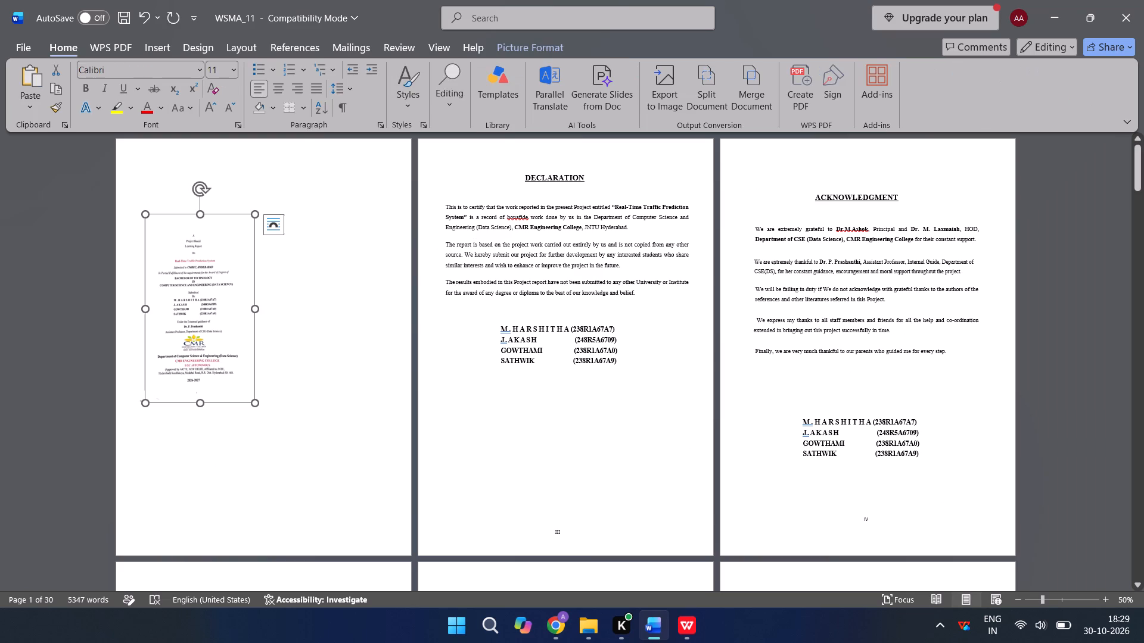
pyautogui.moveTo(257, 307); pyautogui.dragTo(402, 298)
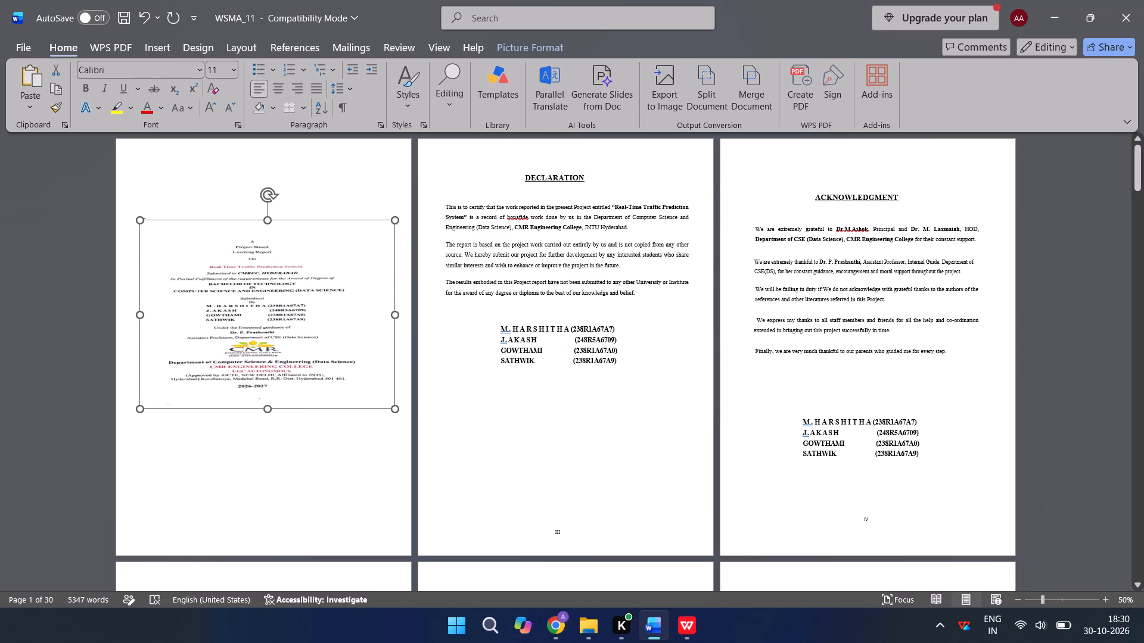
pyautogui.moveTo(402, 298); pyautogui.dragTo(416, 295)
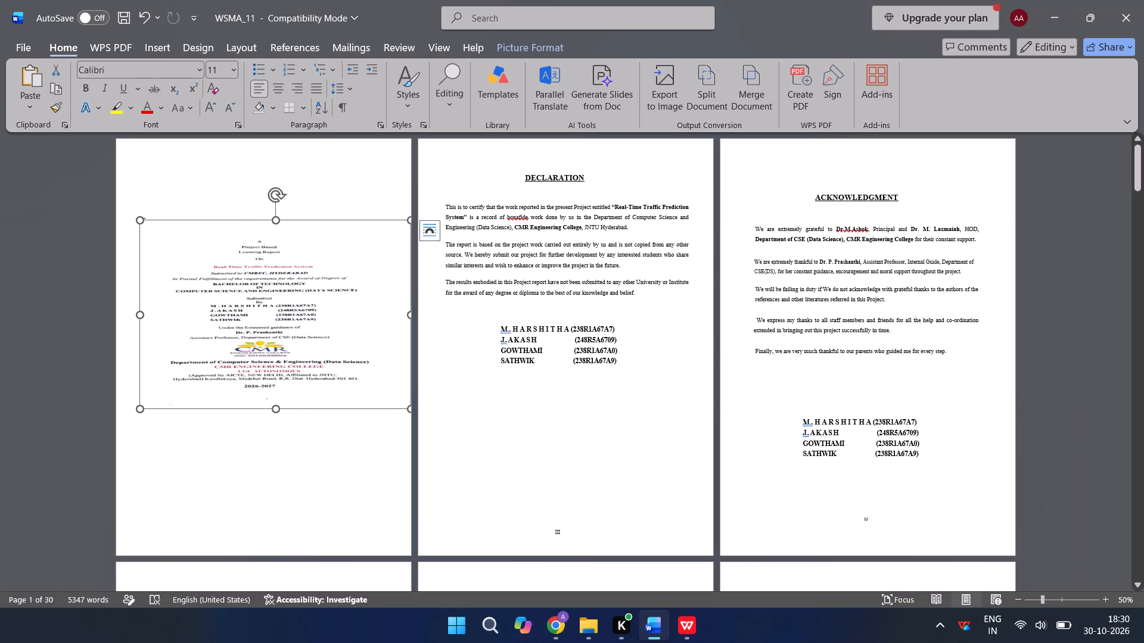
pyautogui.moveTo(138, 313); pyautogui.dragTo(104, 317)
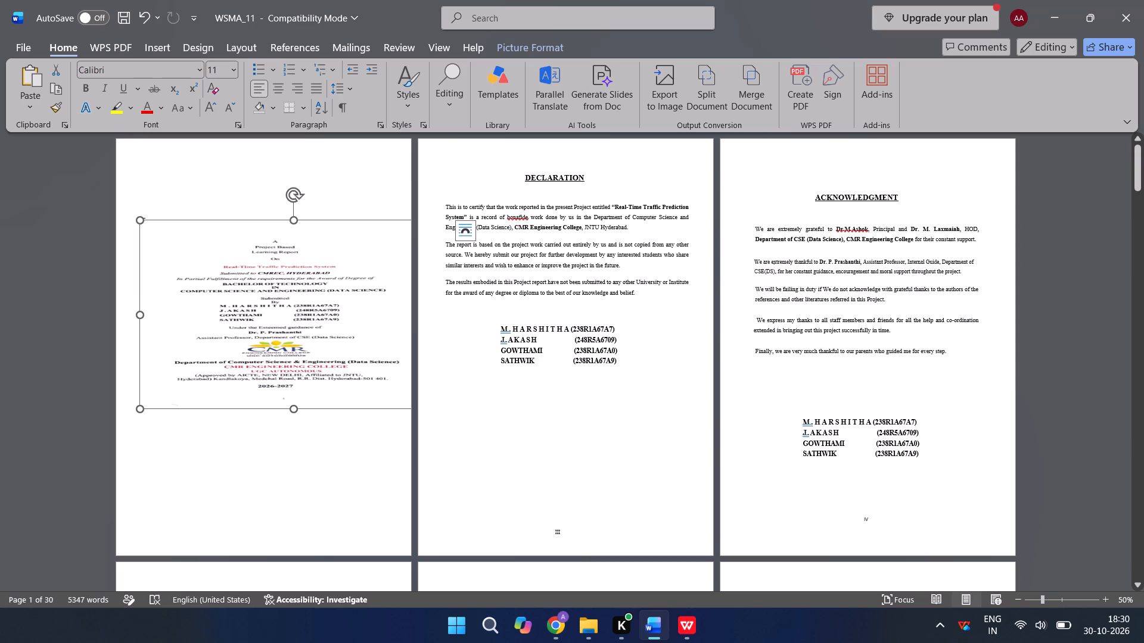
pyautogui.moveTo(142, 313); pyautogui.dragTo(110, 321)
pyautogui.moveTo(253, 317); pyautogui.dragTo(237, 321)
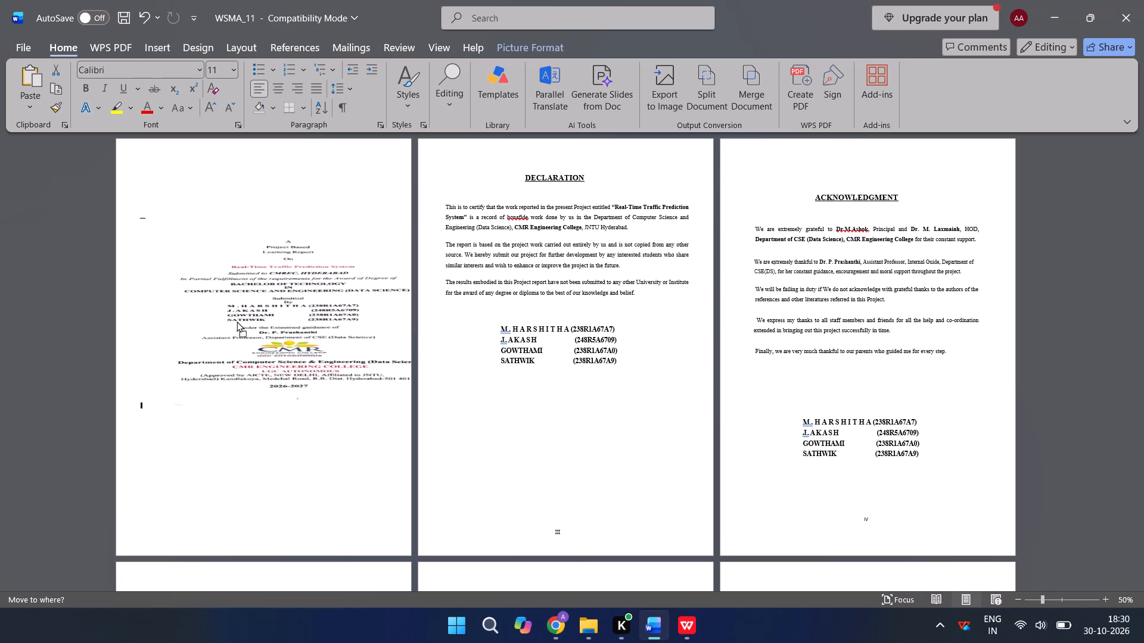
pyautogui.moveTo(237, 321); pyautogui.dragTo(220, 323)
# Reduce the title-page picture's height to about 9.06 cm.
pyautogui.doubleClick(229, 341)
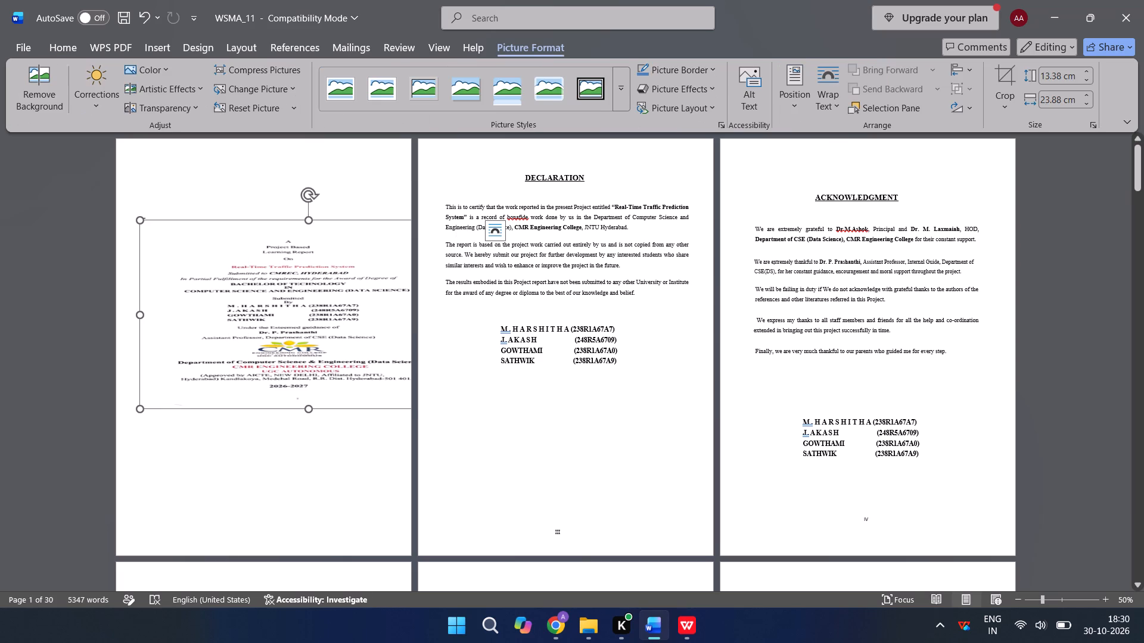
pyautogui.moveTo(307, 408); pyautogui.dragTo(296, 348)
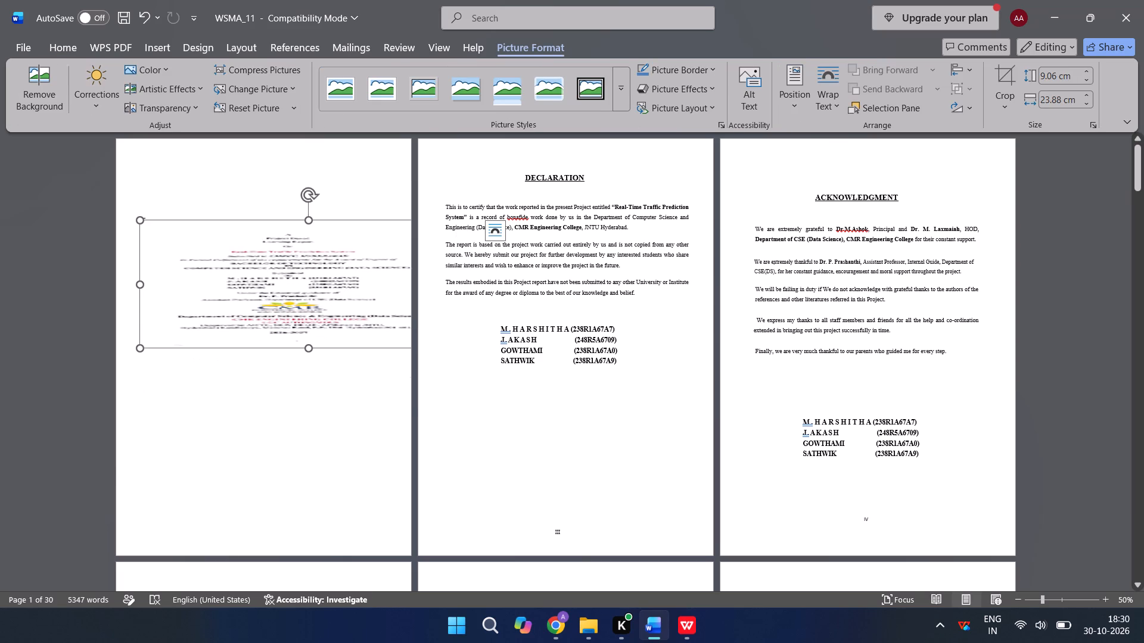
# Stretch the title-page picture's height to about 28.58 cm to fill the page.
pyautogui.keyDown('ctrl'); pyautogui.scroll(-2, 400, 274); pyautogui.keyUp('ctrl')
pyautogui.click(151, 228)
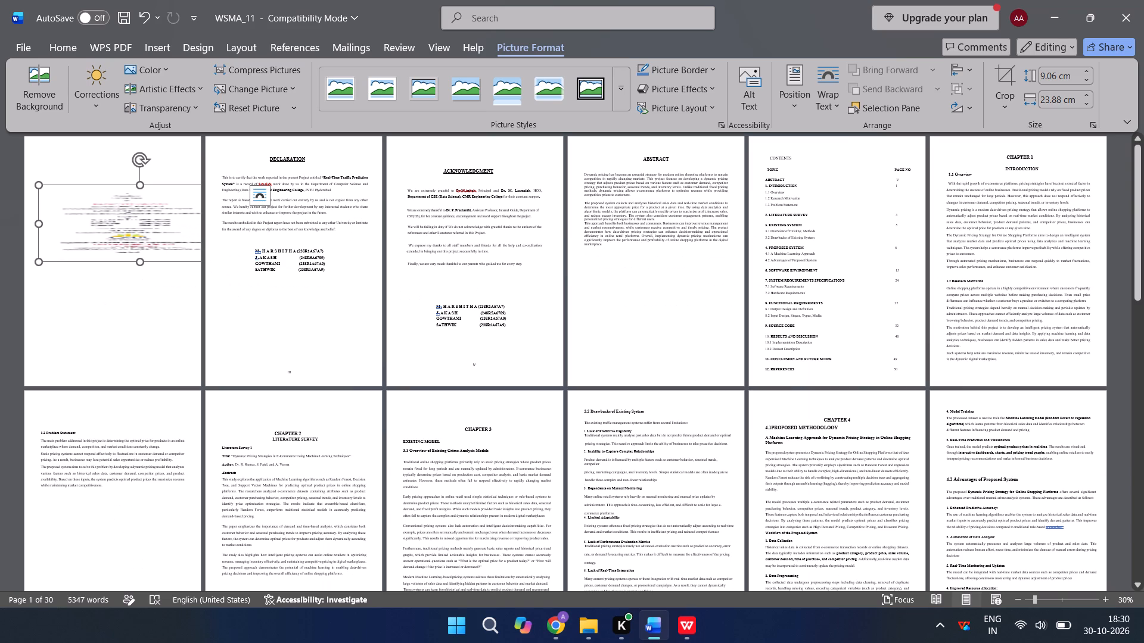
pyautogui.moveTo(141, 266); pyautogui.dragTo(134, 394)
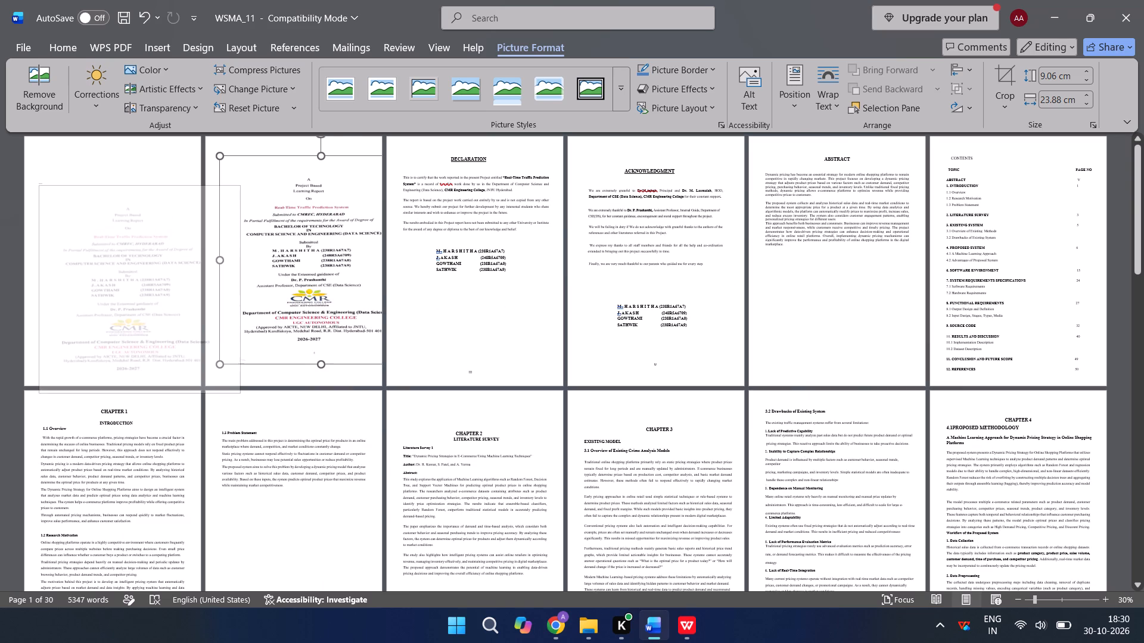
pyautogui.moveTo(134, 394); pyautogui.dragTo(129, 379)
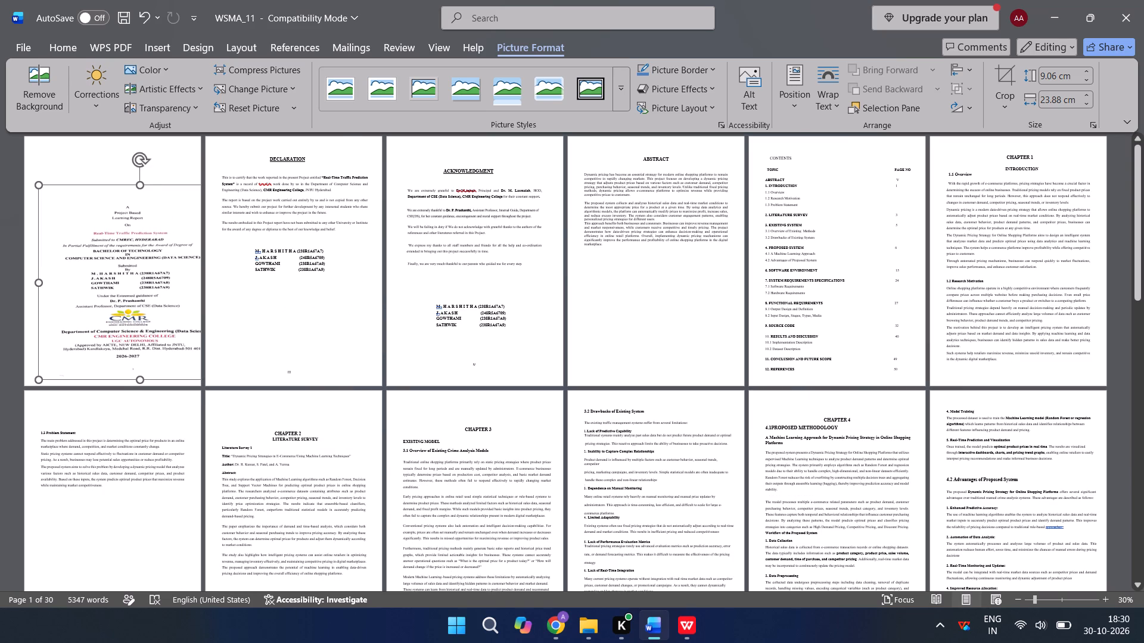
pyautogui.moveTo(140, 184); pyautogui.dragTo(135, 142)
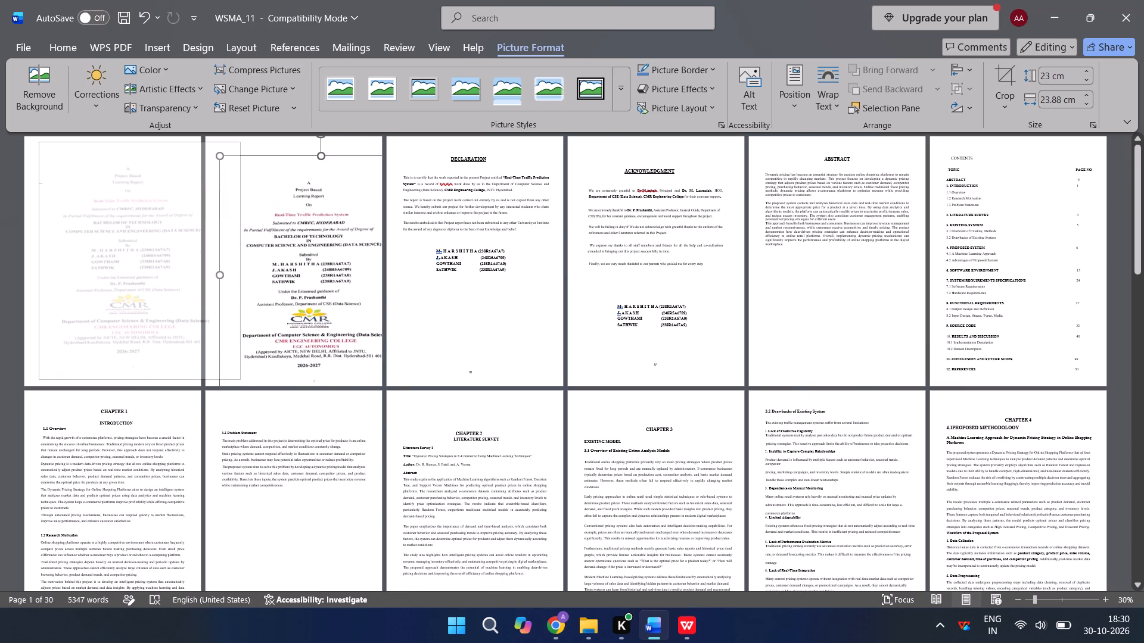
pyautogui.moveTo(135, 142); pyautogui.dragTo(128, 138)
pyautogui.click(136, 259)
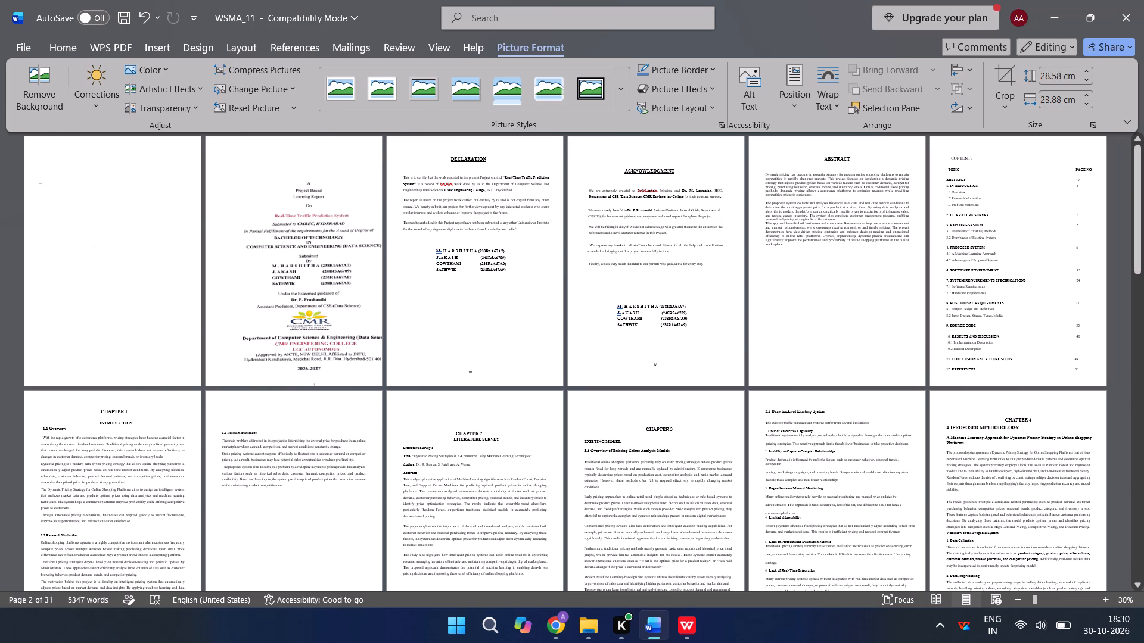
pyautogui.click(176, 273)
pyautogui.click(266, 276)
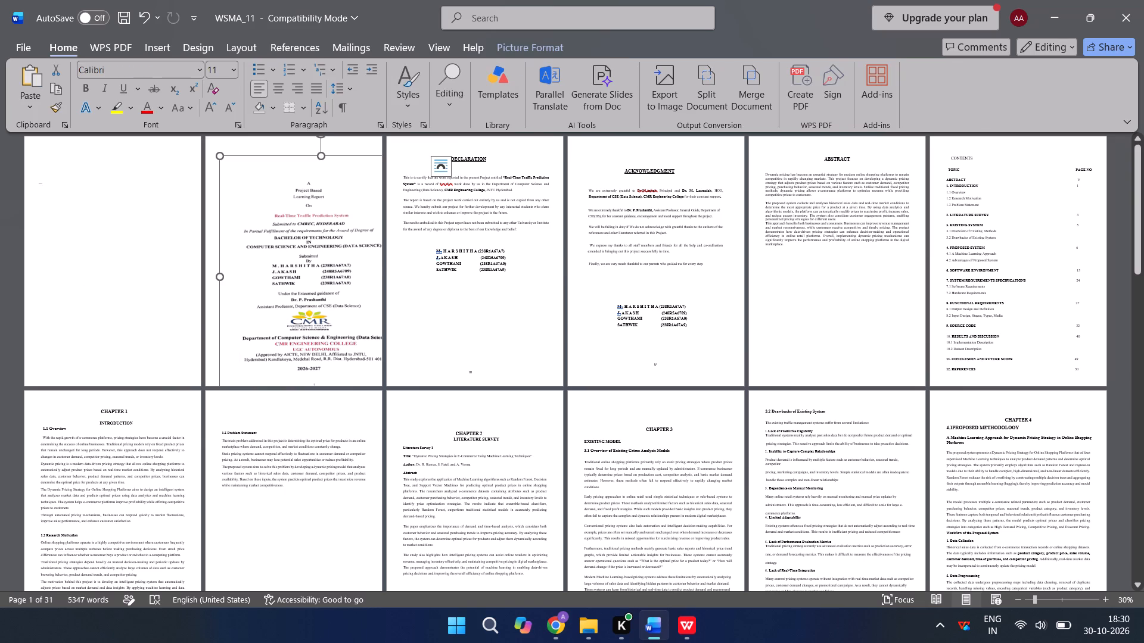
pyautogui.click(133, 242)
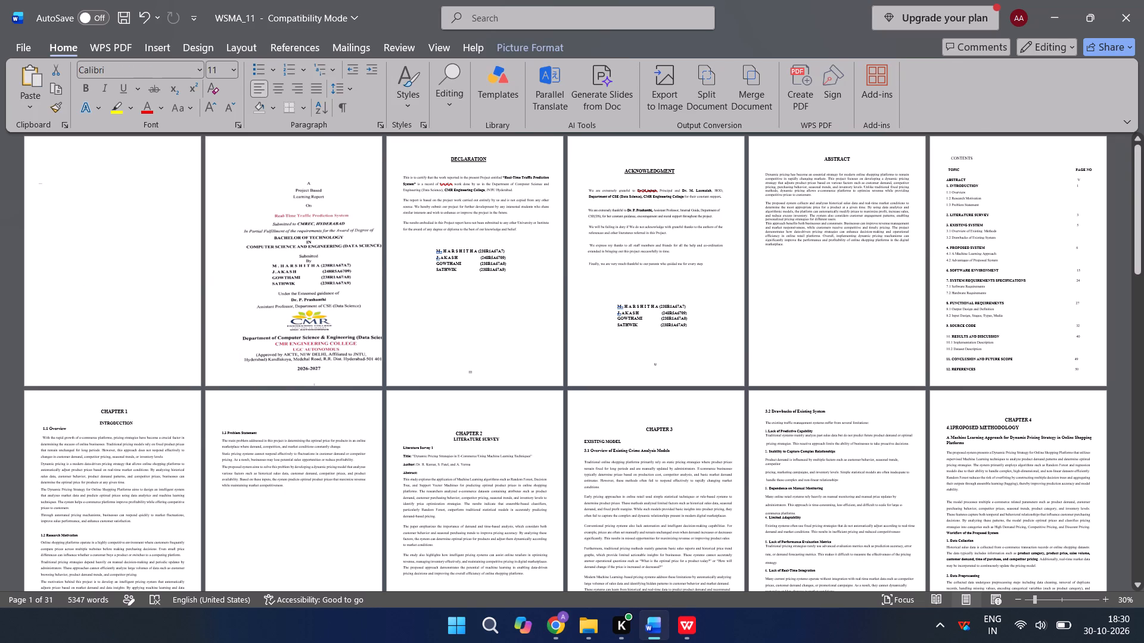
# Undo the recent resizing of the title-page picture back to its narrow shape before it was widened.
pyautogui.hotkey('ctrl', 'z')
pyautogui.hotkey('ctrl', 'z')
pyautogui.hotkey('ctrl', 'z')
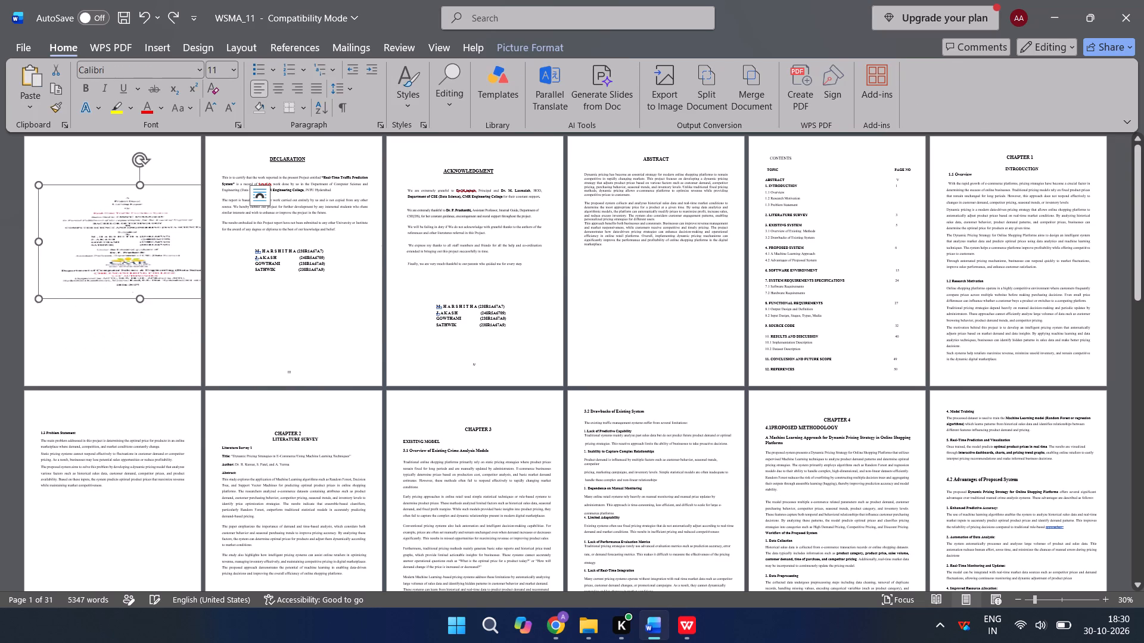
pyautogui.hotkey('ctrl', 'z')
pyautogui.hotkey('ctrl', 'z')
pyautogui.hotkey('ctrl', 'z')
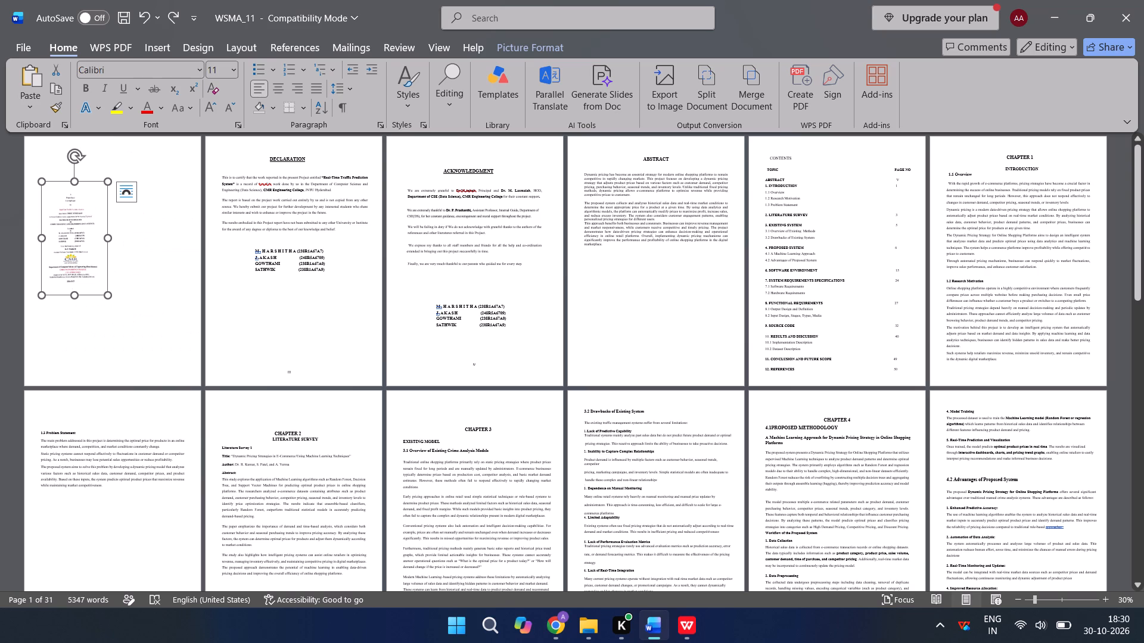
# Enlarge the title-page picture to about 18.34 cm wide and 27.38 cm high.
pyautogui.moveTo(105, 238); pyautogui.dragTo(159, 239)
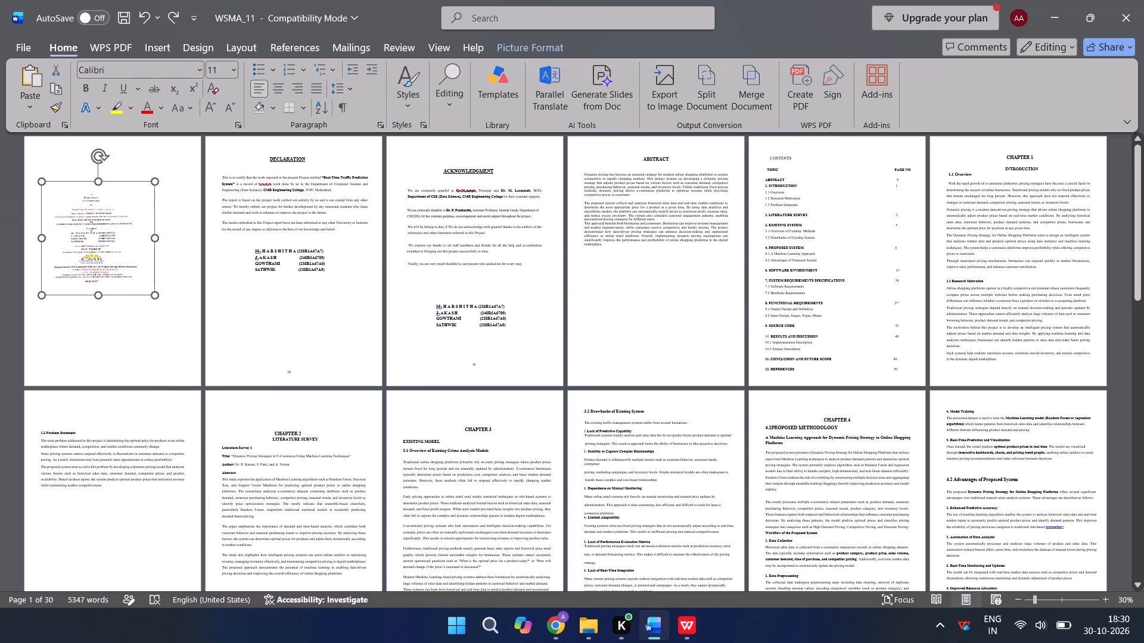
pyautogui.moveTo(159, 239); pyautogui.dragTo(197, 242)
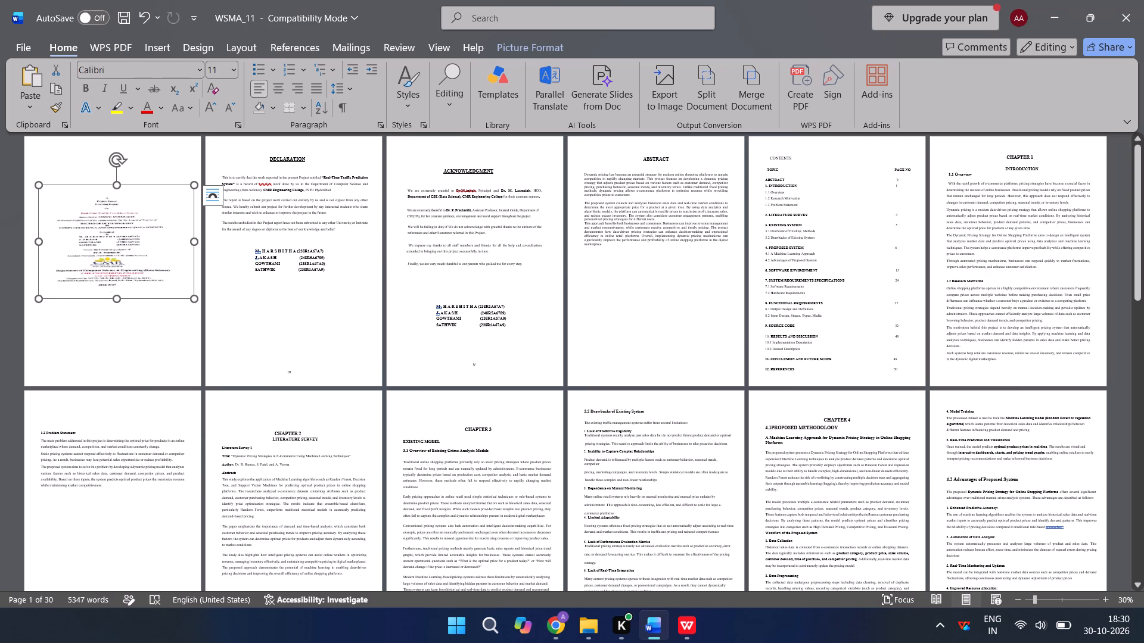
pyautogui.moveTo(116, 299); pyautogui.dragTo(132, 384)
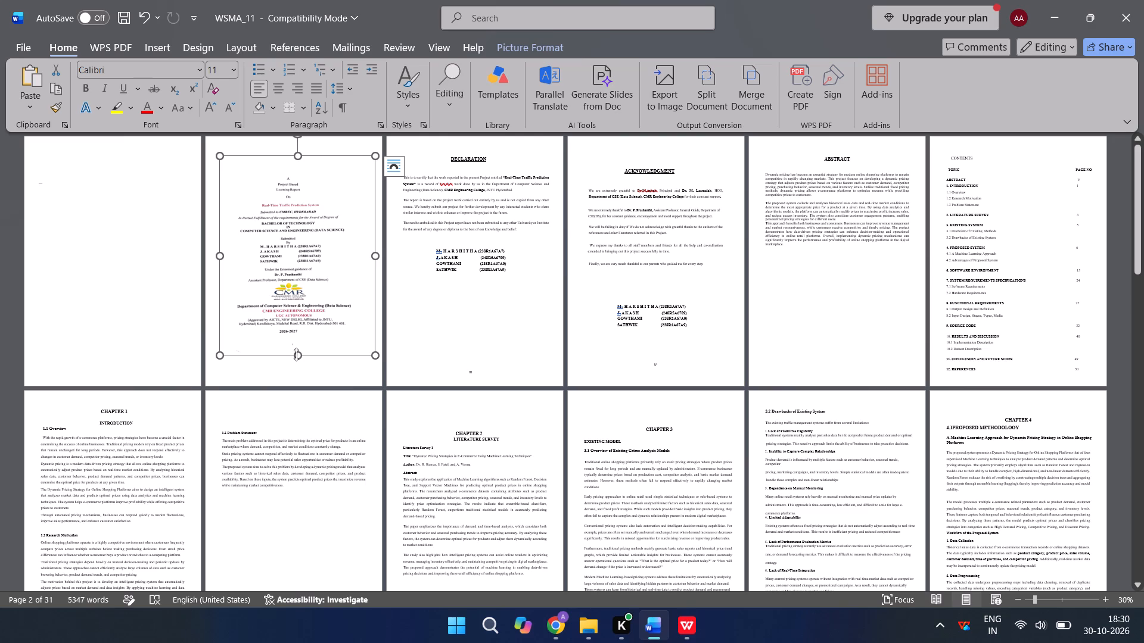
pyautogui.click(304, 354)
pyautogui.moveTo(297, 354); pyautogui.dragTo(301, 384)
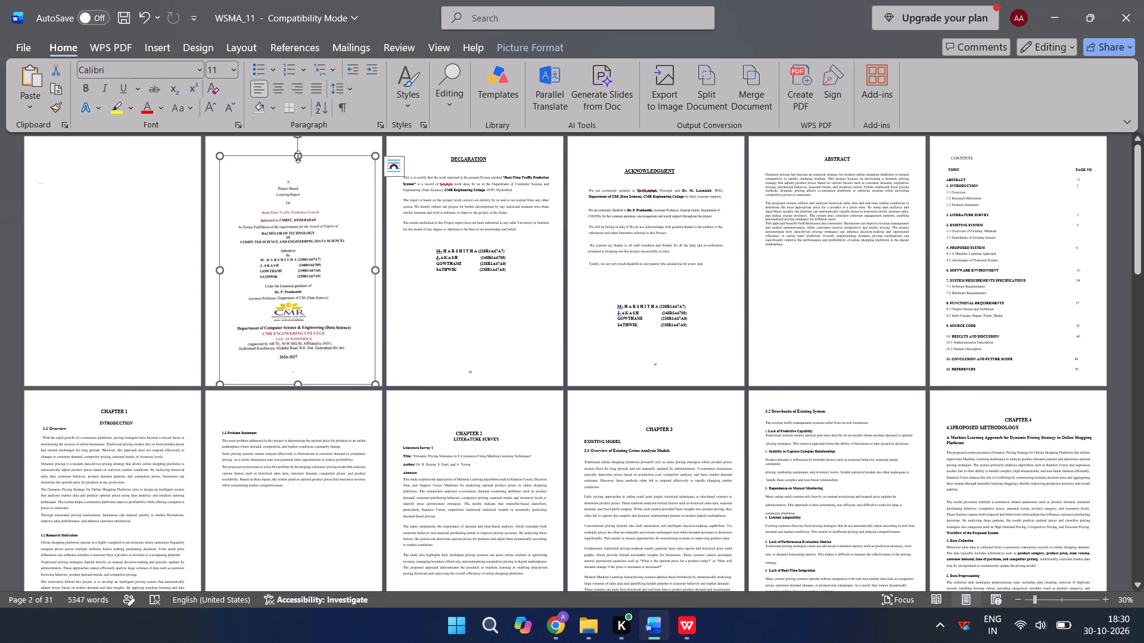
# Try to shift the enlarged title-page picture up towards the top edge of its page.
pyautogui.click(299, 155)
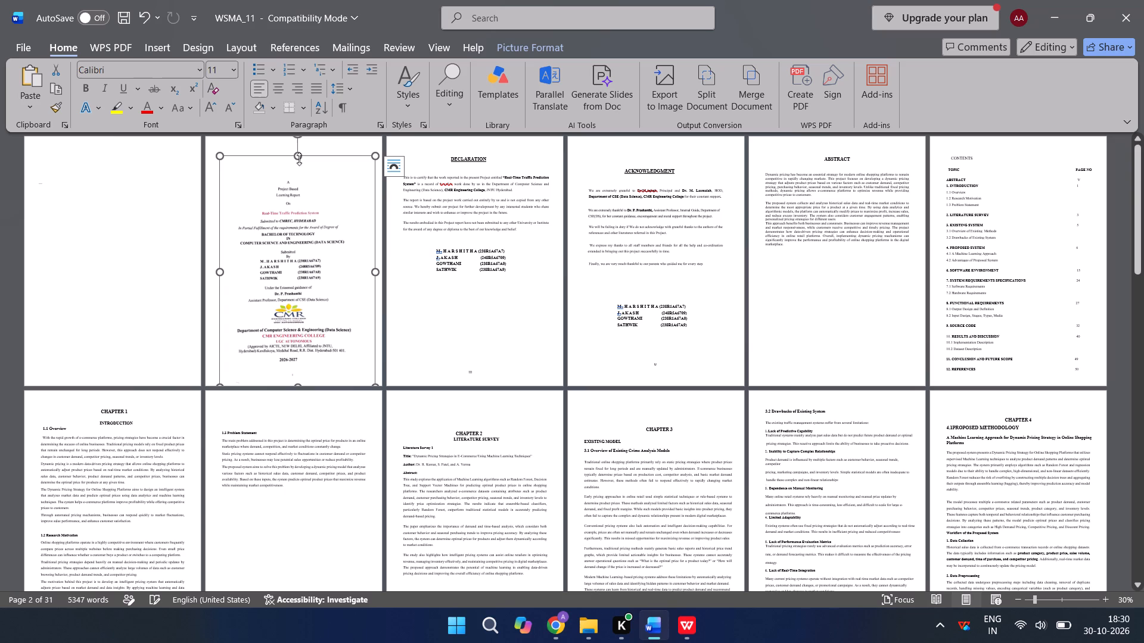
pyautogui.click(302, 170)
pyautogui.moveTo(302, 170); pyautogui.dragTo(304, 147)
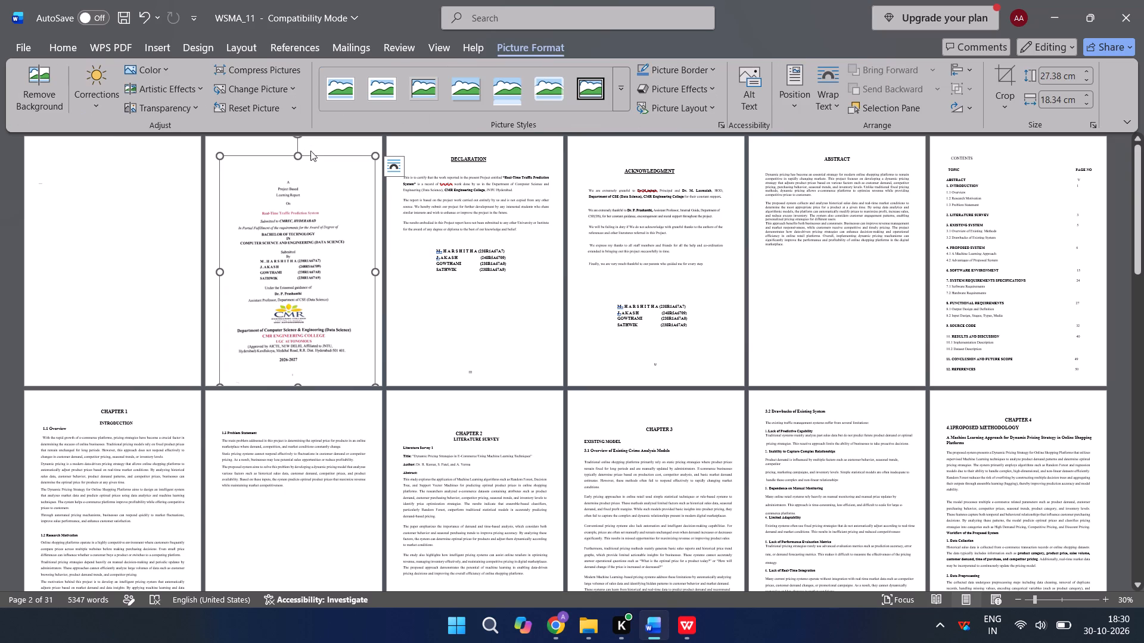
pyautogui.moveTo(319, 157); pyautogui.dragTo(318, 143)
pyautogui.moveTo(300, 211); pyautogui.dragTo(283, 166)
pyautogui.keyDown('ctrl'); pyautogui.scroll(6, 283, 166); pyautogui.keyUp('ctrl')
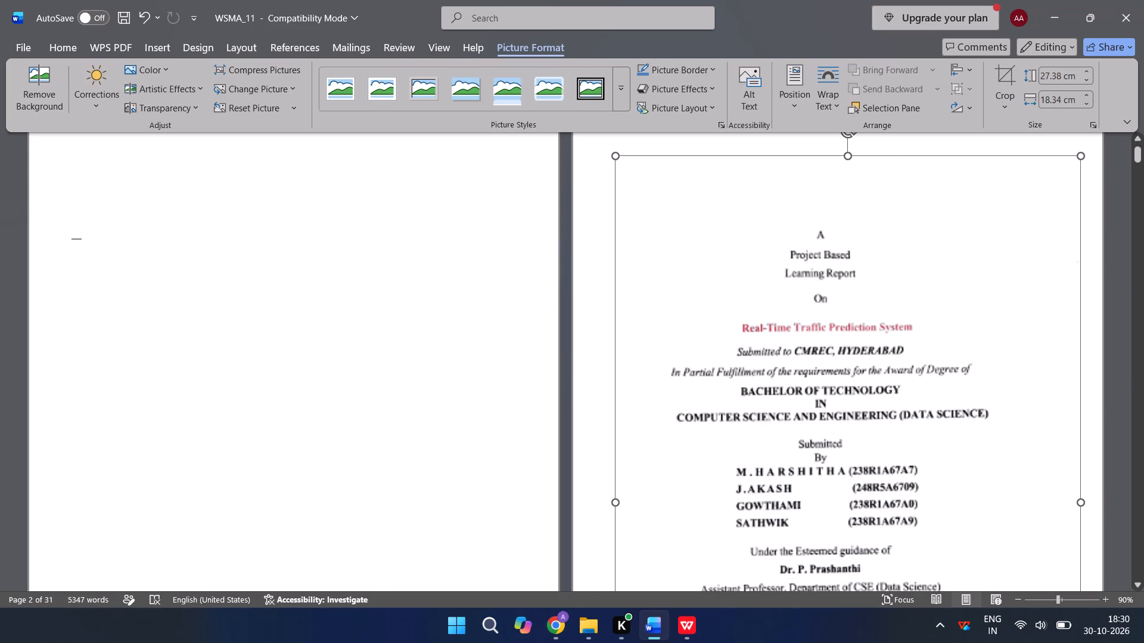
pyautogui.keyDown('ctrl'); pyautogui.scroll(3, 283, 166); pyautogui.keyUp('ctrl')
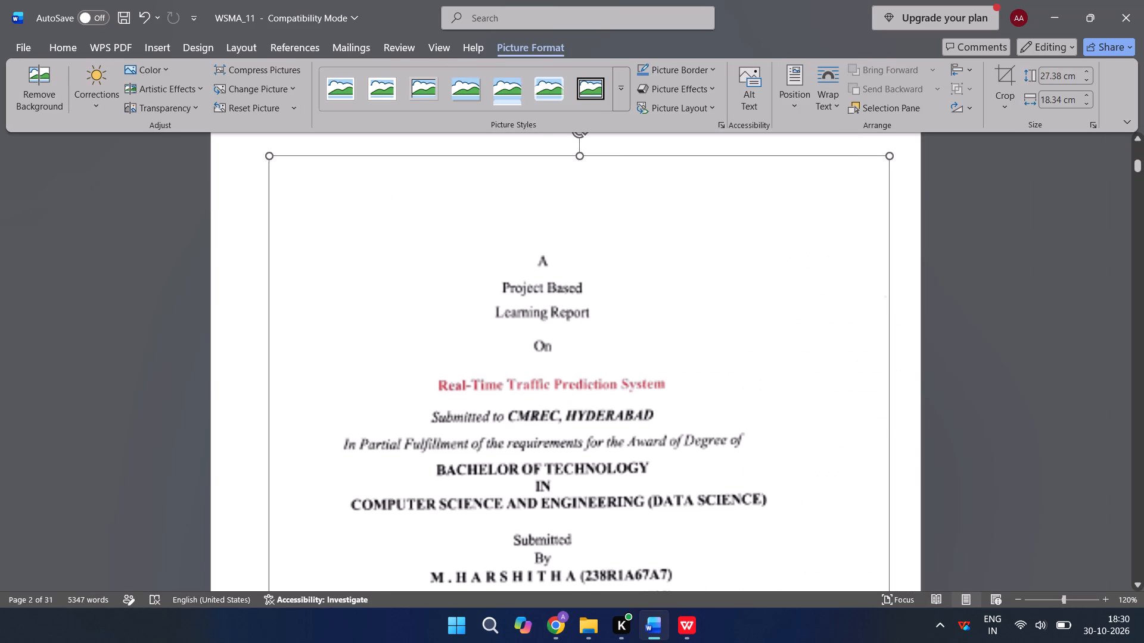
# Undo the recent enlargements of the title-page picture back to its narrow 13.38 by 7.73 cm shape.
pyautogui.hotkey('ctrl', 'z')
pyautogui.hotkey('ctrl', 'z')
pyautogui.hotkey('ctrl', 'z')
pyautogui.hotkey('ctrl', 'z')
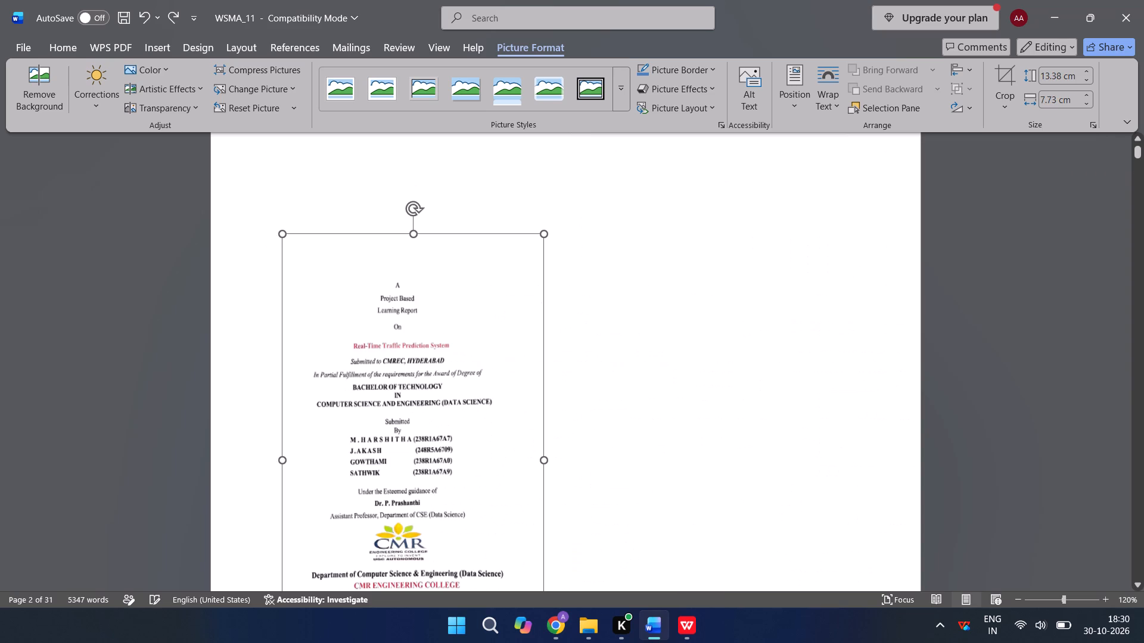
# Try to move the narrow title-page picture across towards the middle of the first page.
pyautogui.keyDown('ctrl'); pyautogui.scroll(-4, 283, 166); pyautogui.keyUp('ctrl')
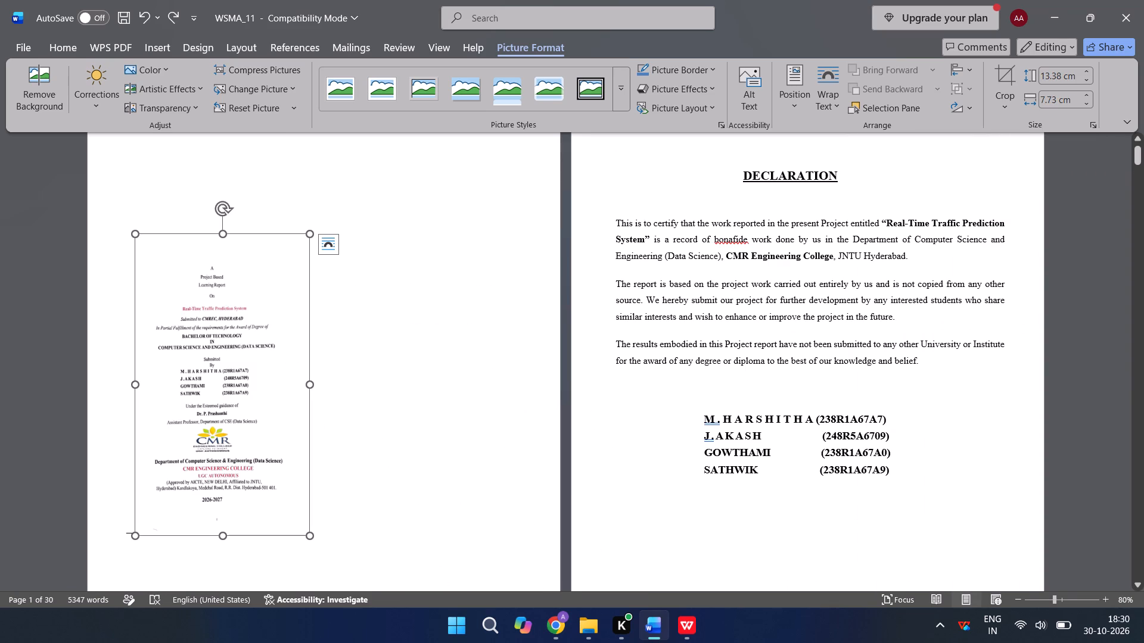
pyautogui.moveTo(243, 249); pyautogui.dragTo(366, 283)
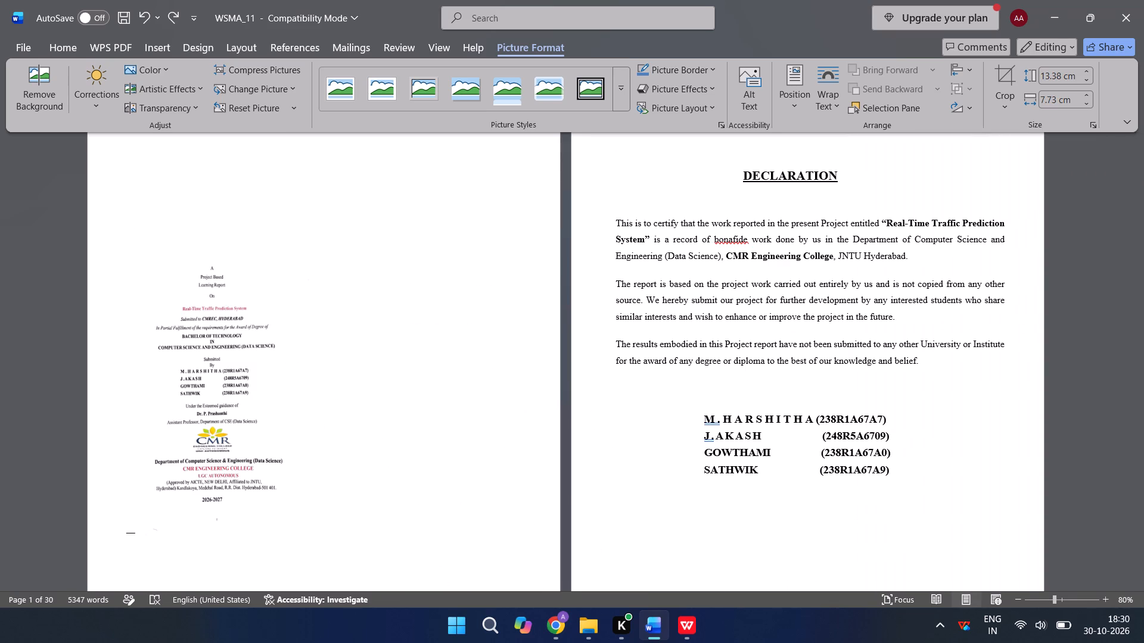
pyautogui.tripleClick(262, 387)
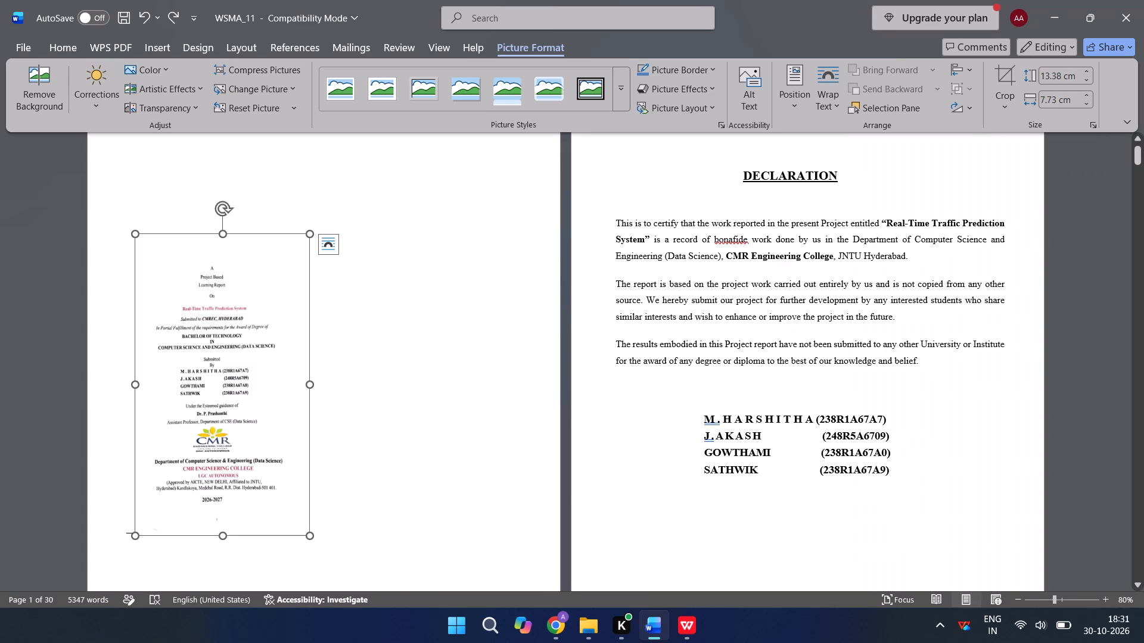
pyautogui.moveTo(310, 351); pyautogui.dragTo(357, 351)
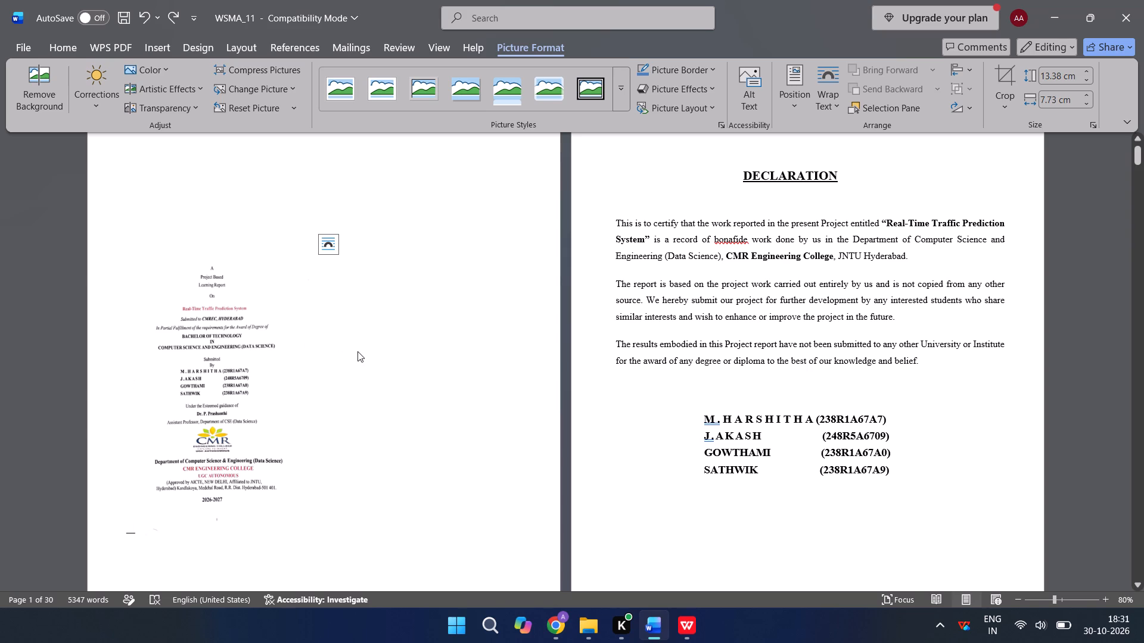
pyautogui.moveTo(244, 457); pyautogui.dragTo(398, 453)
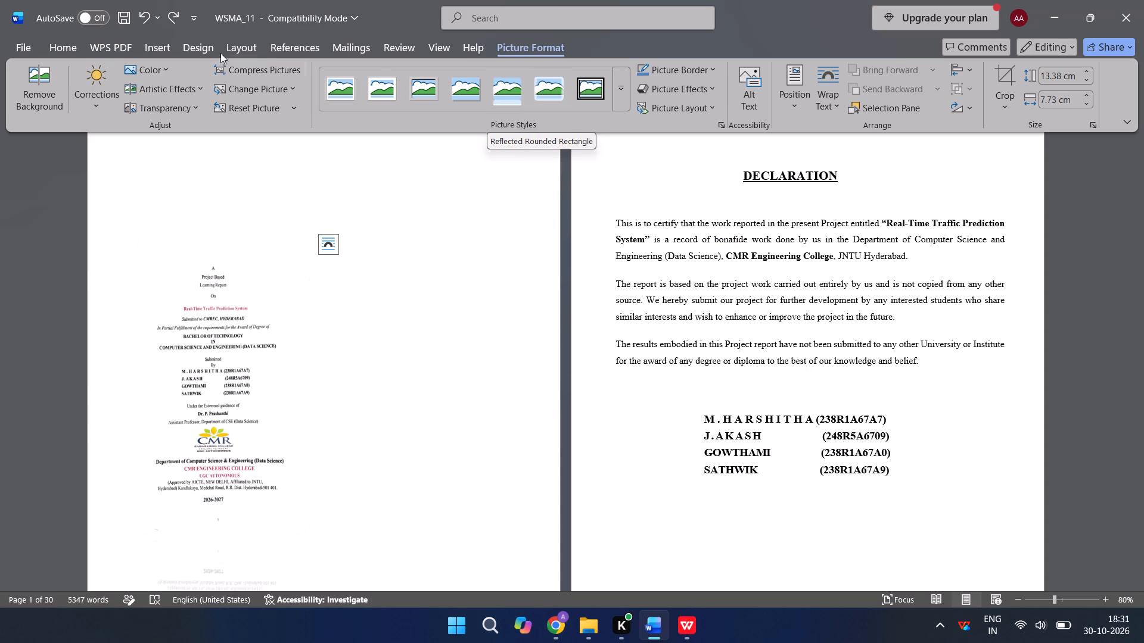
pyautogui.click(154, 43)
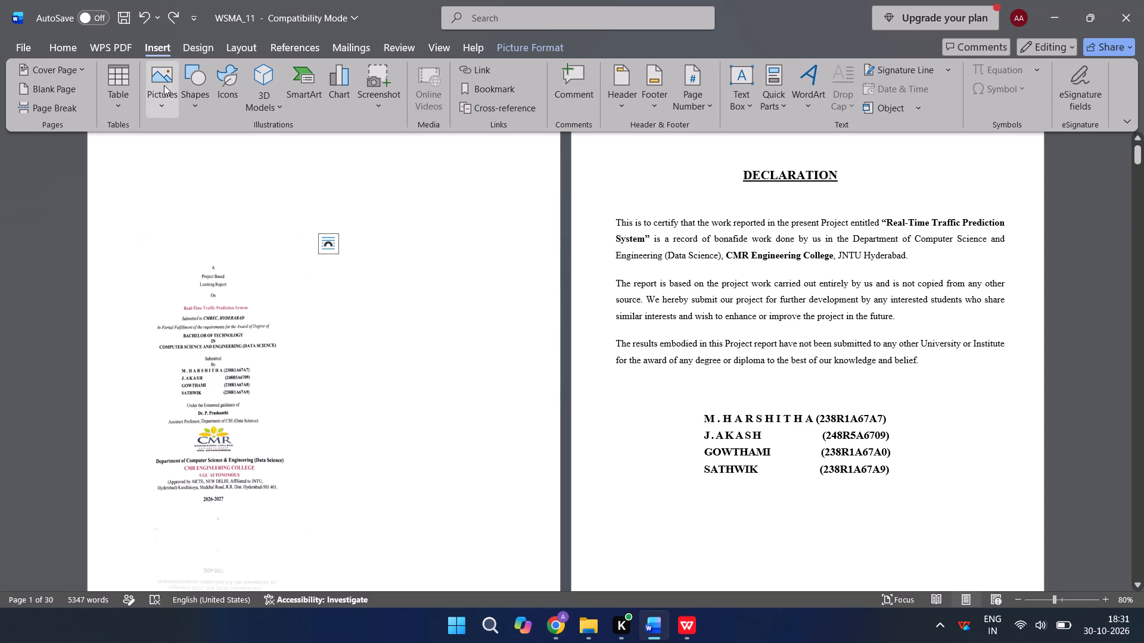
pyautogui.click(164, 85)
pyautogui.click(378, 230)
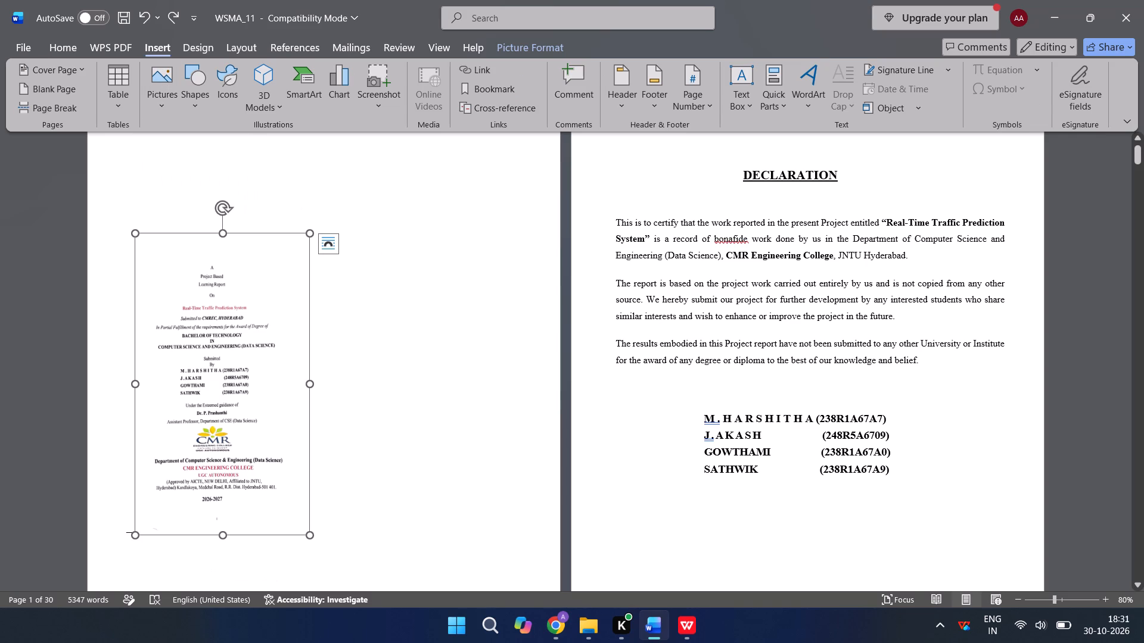
# Shift the title-page picture slightly up and left, against the first page's left text margin.
pyautogui.click(185, 402)
pyautogui.moveTo(257, 230); pyautogui.dragTo(281, 230)
pyautogui.moveTo(281, 230); pyautogui.dragTo(402, 224)
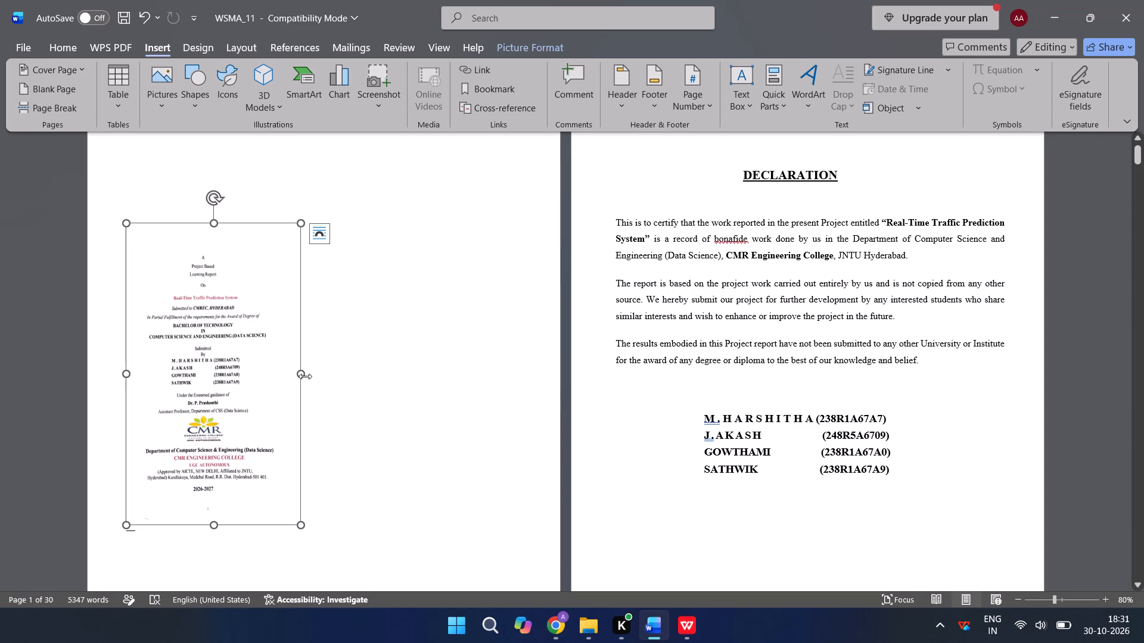
# Widen the title-page picture to just inside the first page's right edge and stretch it taller.
pyautogui.moveTo(299, 375); pyautogui.dragTo(552, 359)
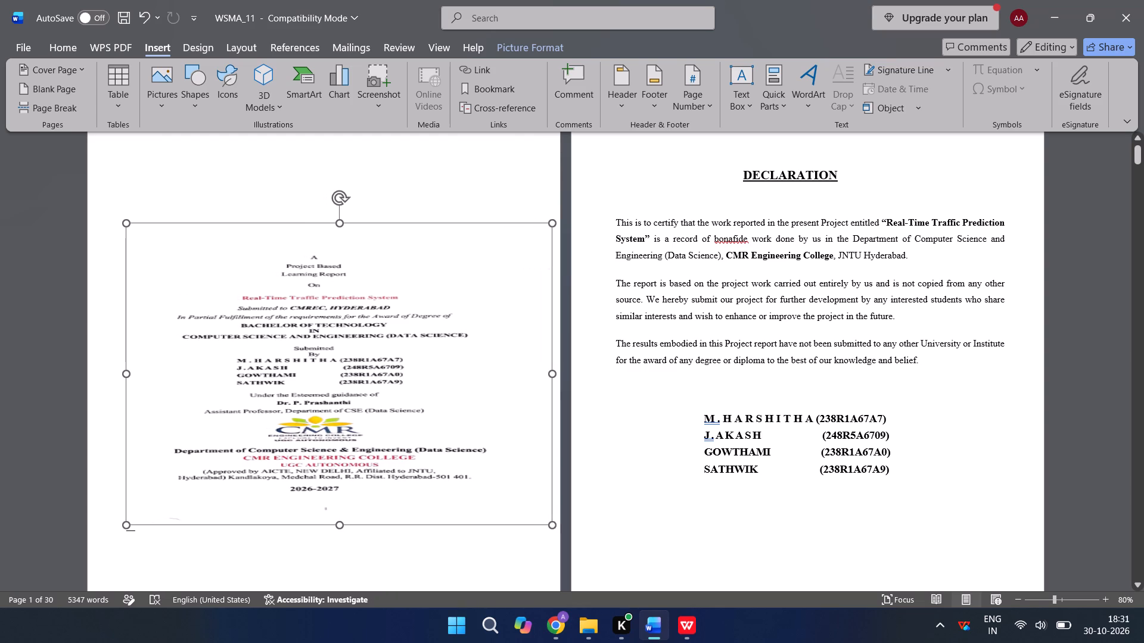
pyautogui.moveTo(552, 359); pyautogui.dragTo(570, 360)
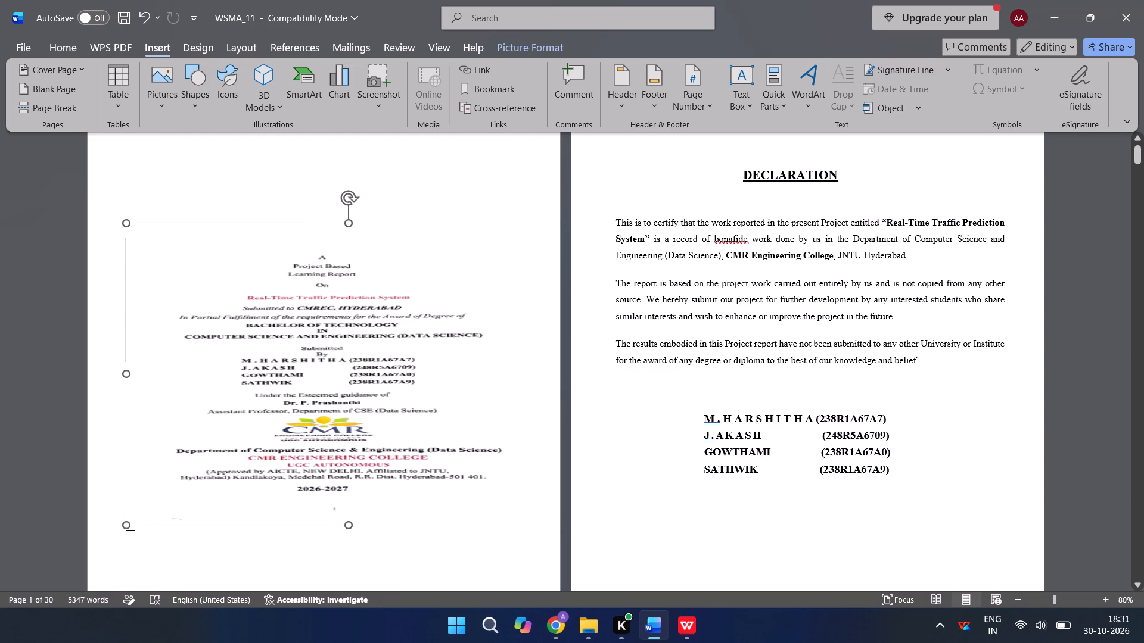
pyautogui.moveTo(570, 360); pyautogui.dragTo(556, 368)
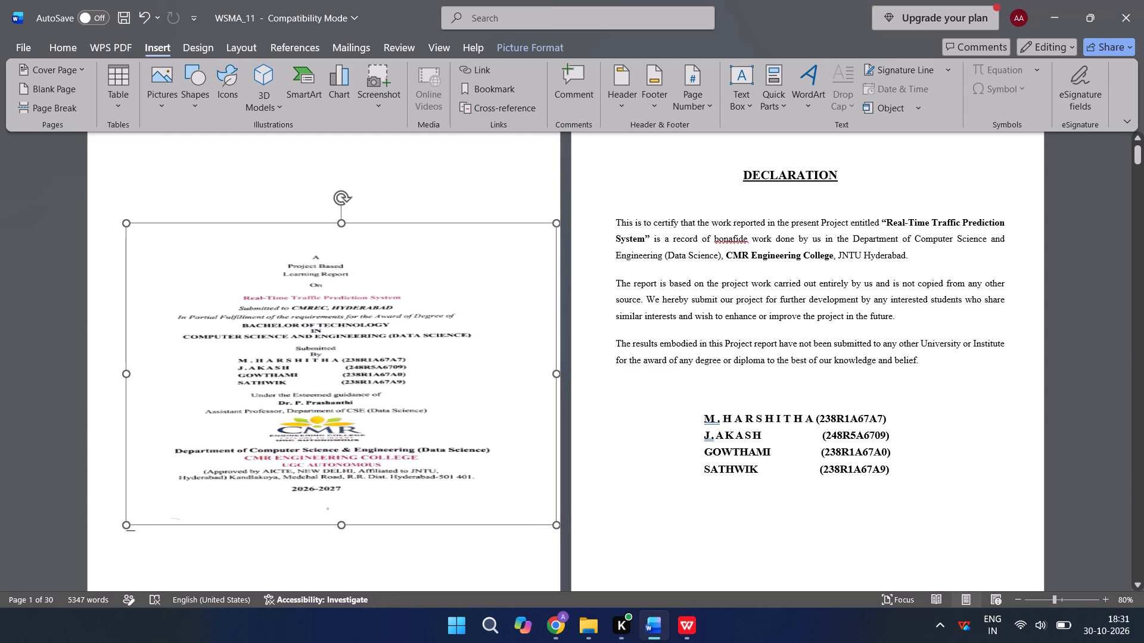
pyautogui.moveTo(341, 220); pyautogui.dragTo(335, 92)
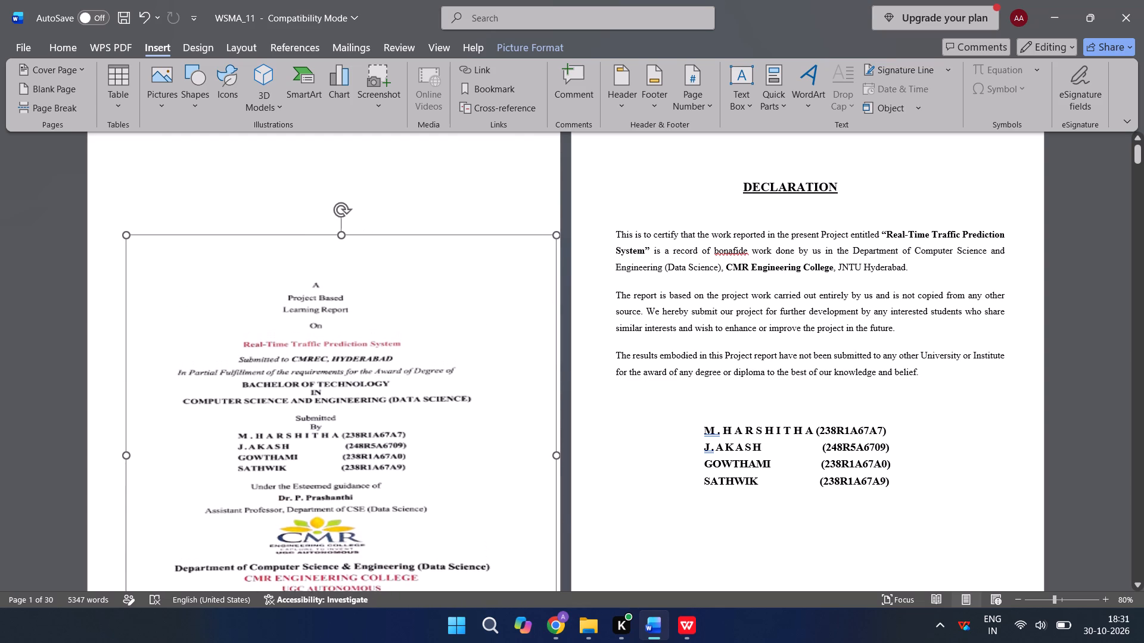
pyautogui.moveTo(335, 92); pyautogui.dragTo(335, 87)
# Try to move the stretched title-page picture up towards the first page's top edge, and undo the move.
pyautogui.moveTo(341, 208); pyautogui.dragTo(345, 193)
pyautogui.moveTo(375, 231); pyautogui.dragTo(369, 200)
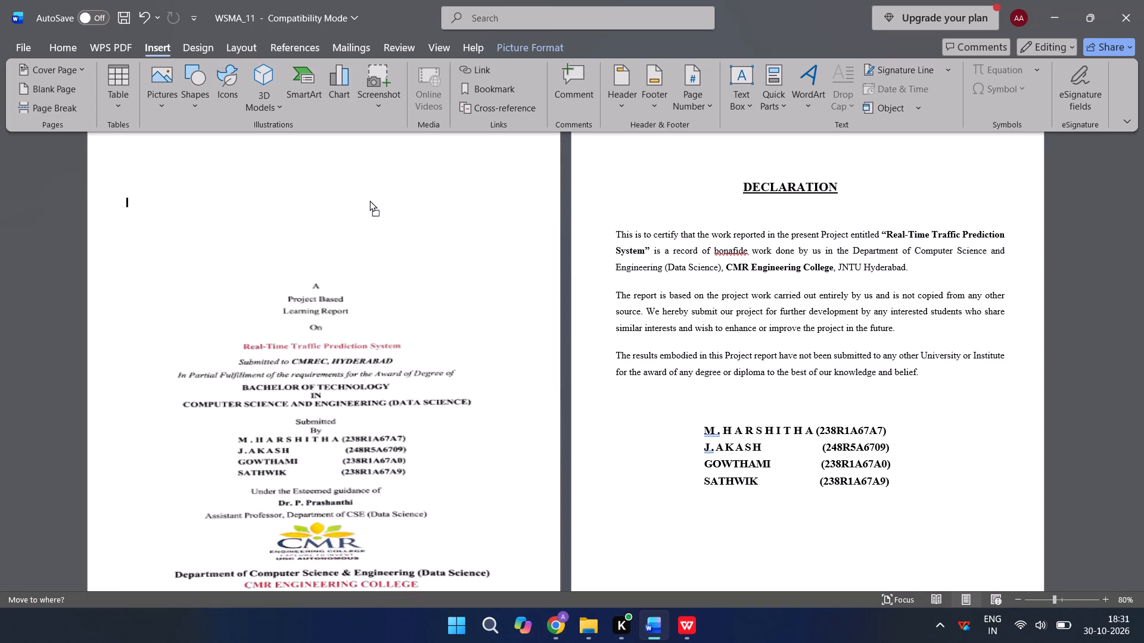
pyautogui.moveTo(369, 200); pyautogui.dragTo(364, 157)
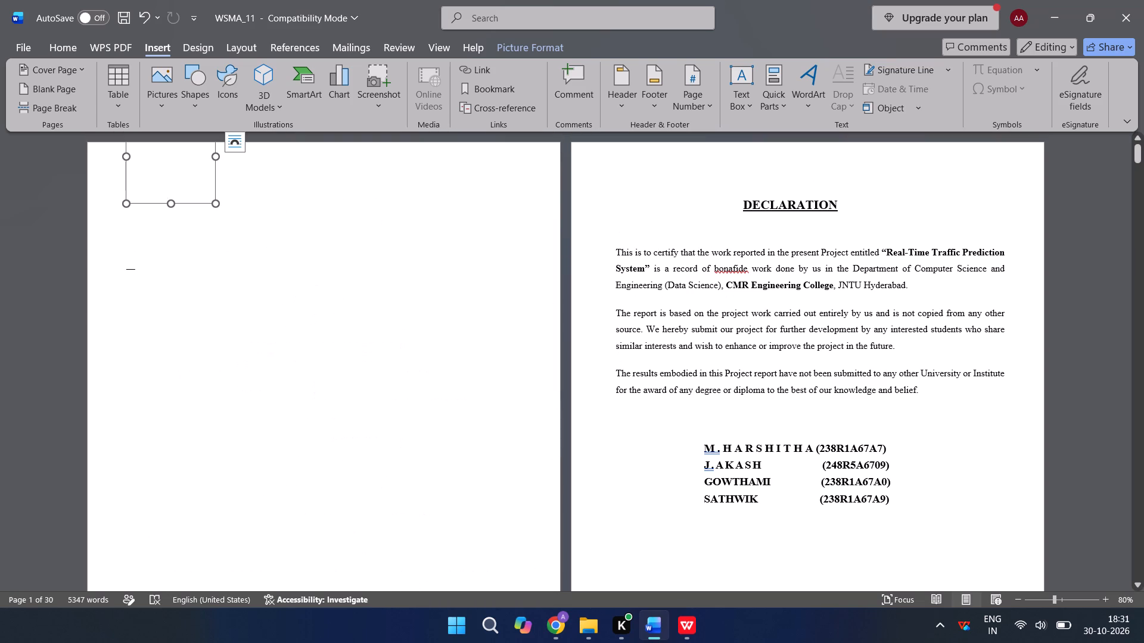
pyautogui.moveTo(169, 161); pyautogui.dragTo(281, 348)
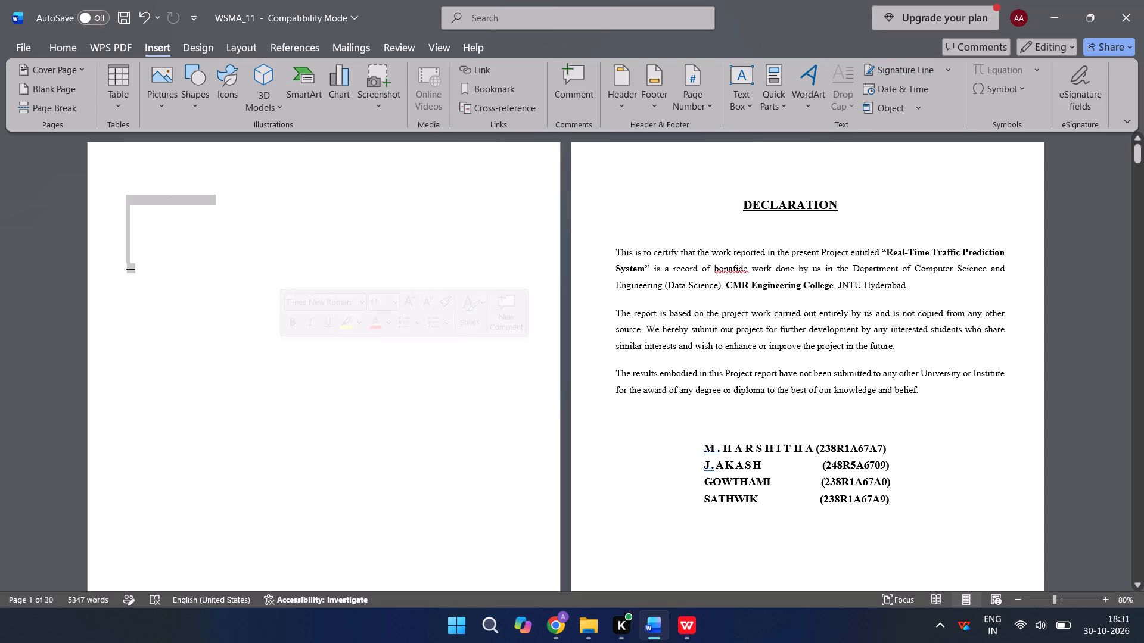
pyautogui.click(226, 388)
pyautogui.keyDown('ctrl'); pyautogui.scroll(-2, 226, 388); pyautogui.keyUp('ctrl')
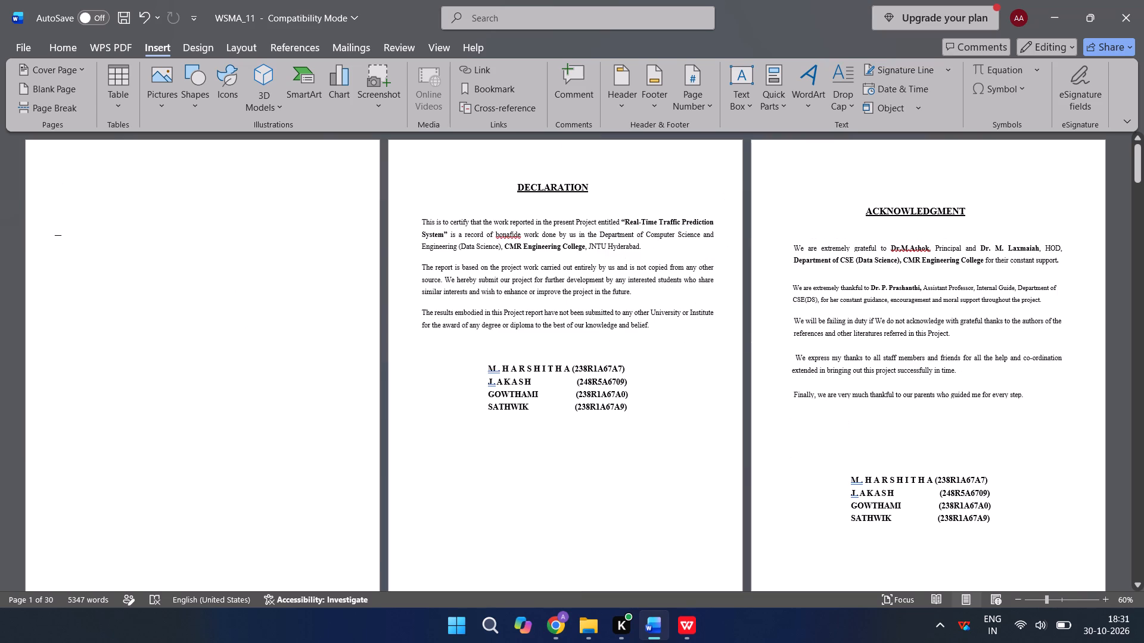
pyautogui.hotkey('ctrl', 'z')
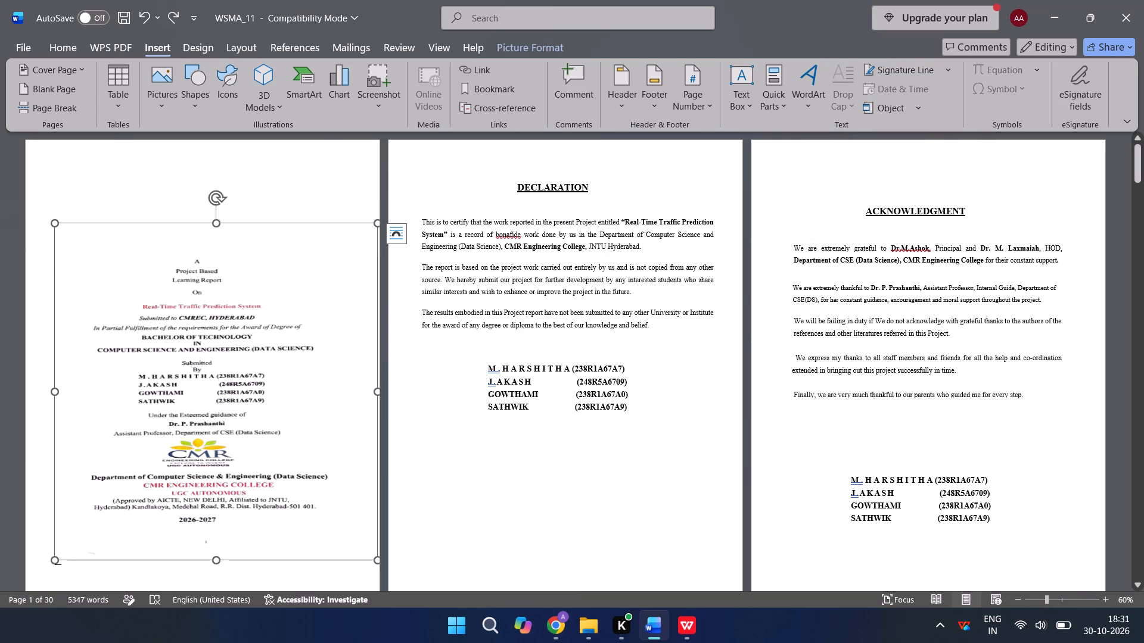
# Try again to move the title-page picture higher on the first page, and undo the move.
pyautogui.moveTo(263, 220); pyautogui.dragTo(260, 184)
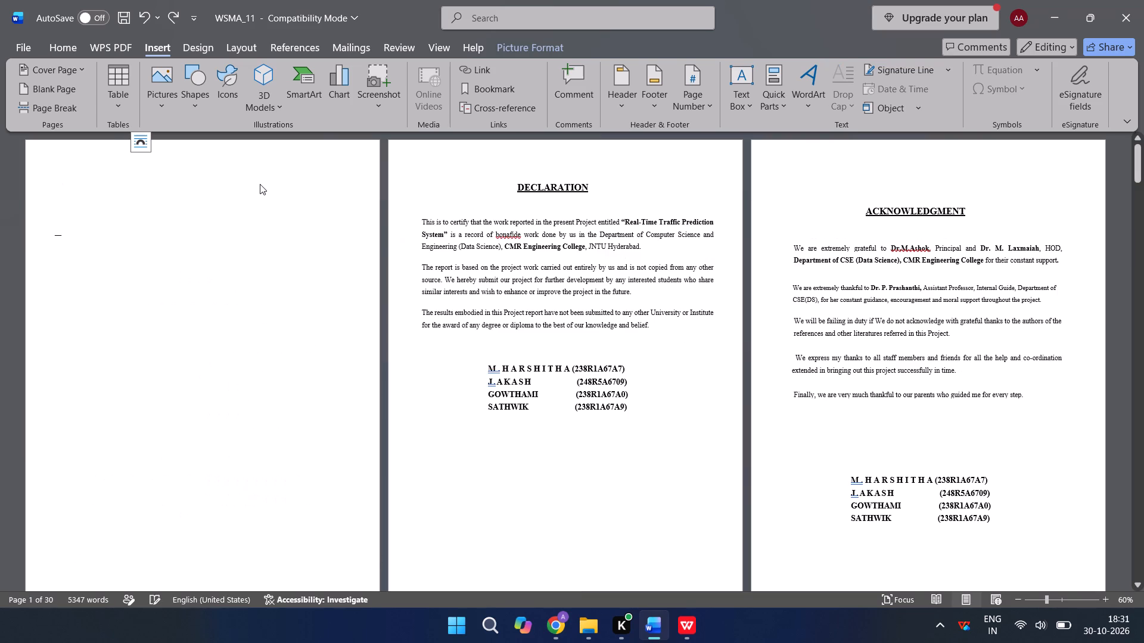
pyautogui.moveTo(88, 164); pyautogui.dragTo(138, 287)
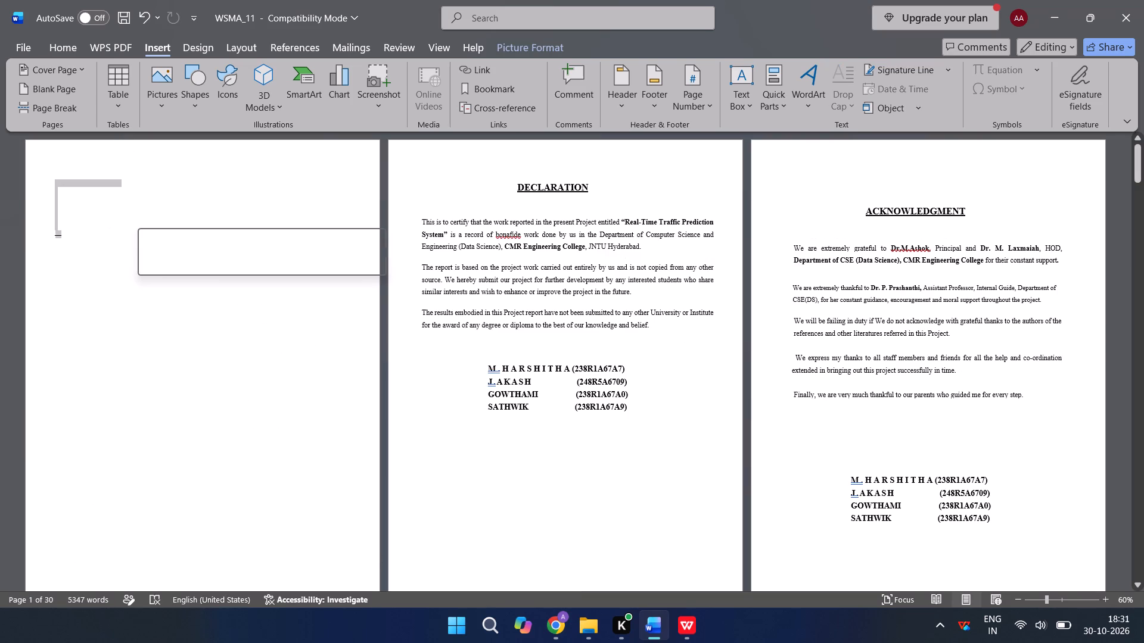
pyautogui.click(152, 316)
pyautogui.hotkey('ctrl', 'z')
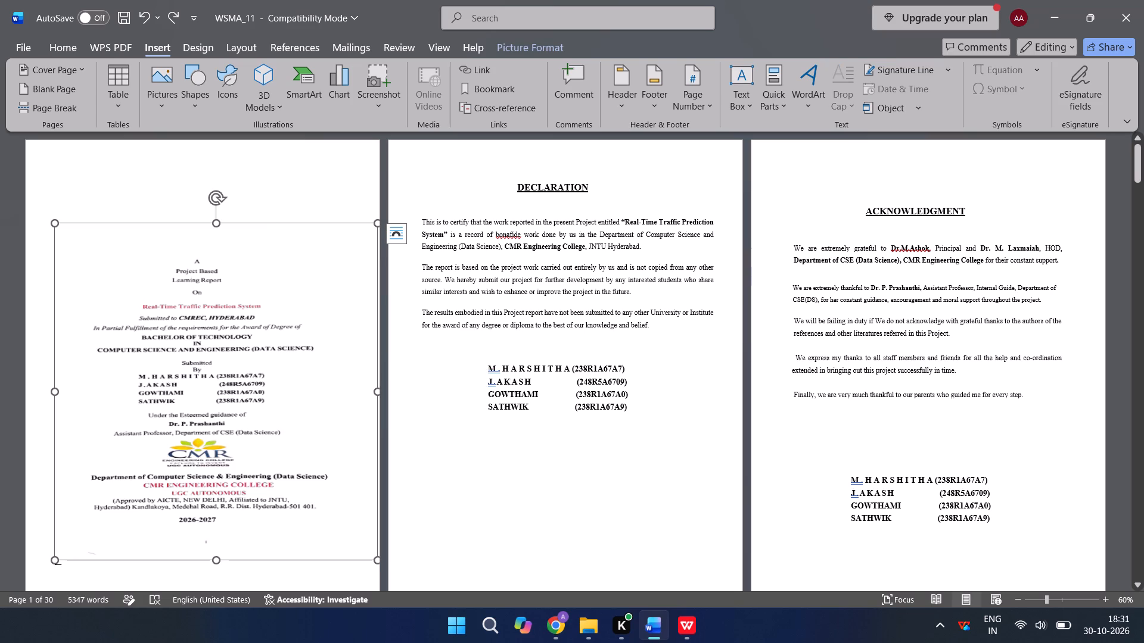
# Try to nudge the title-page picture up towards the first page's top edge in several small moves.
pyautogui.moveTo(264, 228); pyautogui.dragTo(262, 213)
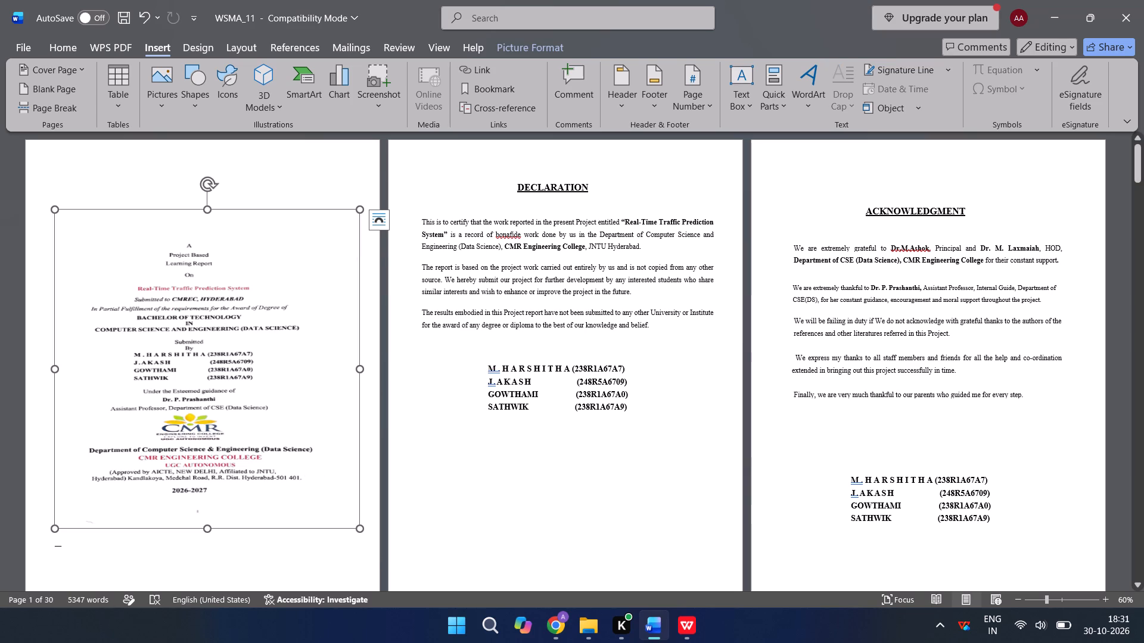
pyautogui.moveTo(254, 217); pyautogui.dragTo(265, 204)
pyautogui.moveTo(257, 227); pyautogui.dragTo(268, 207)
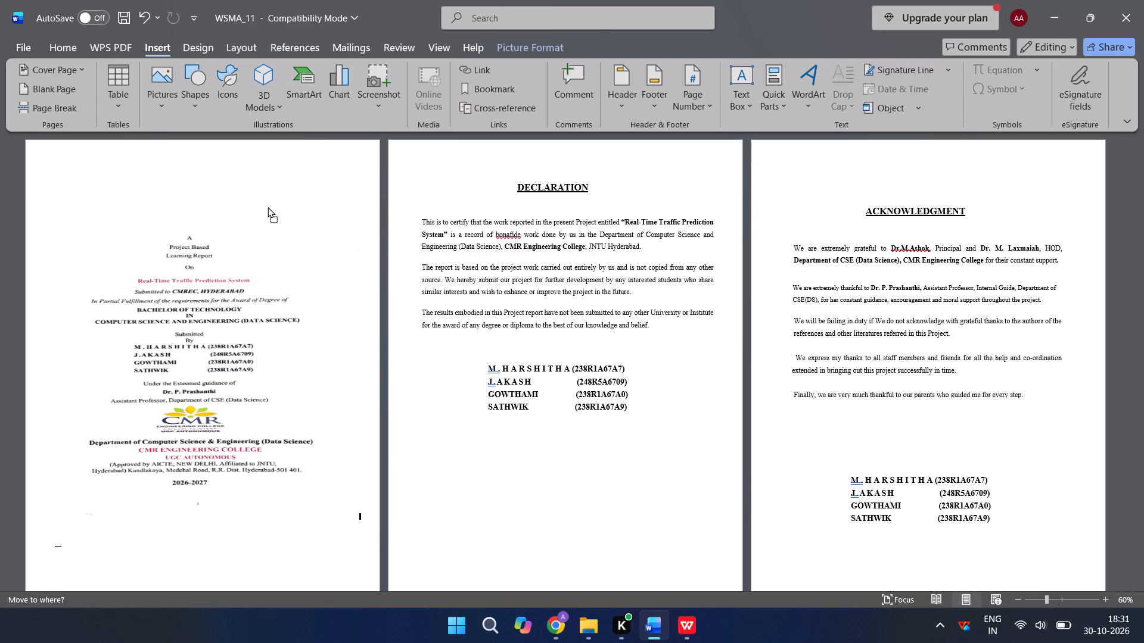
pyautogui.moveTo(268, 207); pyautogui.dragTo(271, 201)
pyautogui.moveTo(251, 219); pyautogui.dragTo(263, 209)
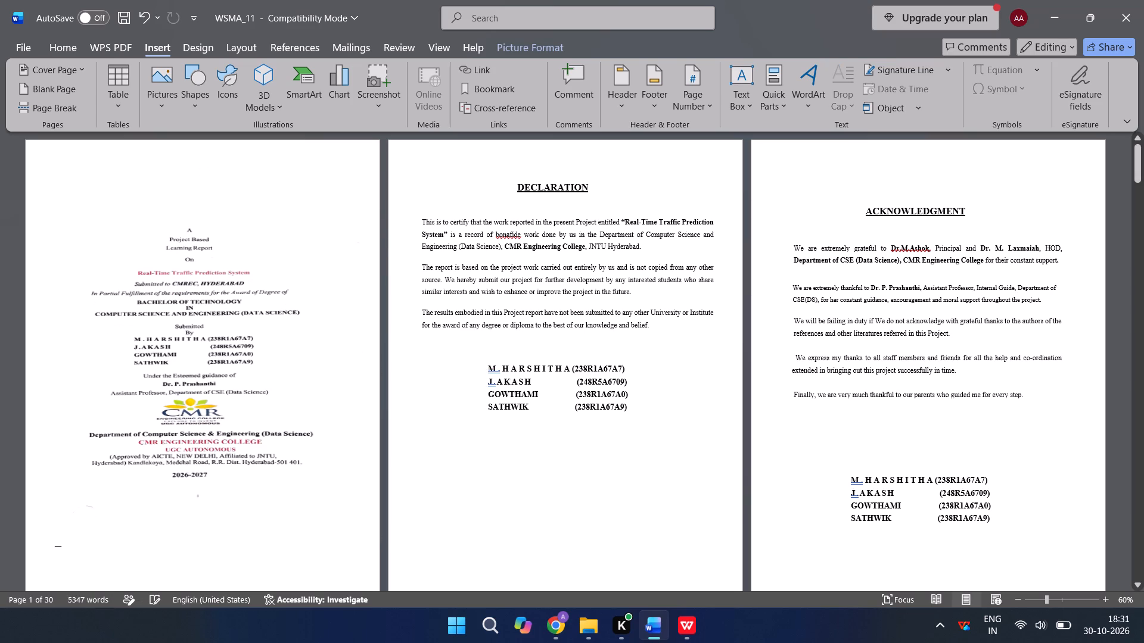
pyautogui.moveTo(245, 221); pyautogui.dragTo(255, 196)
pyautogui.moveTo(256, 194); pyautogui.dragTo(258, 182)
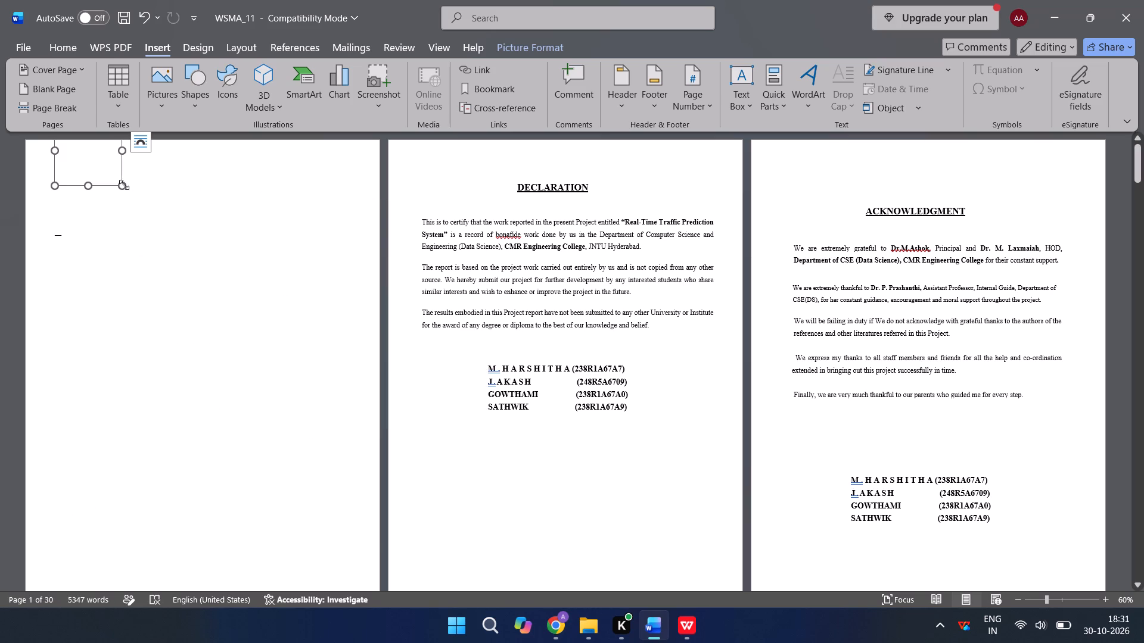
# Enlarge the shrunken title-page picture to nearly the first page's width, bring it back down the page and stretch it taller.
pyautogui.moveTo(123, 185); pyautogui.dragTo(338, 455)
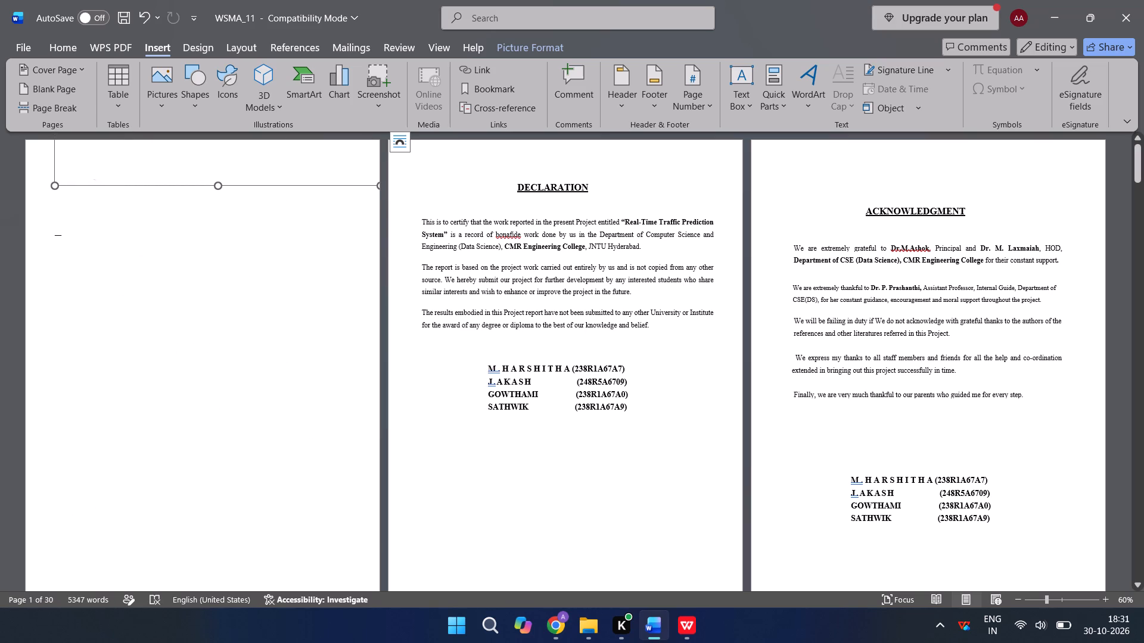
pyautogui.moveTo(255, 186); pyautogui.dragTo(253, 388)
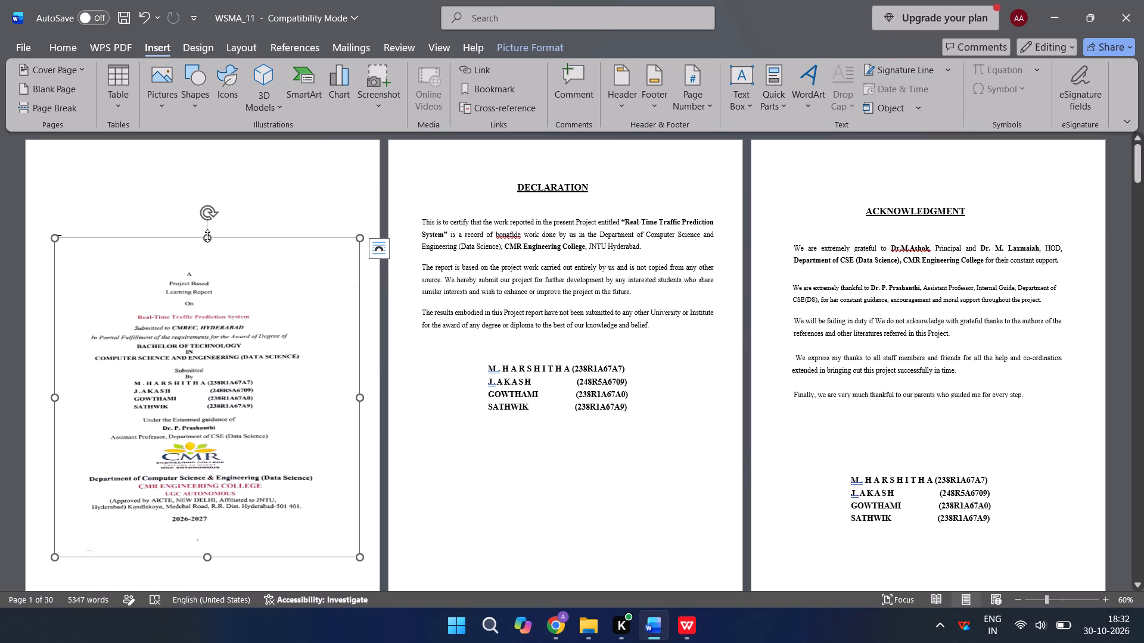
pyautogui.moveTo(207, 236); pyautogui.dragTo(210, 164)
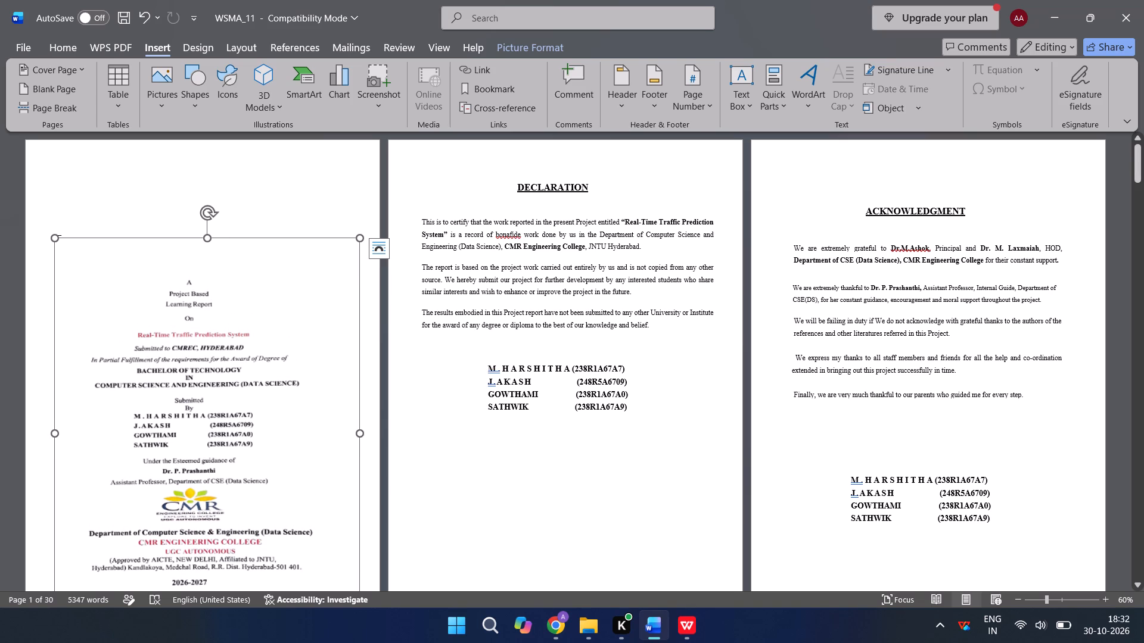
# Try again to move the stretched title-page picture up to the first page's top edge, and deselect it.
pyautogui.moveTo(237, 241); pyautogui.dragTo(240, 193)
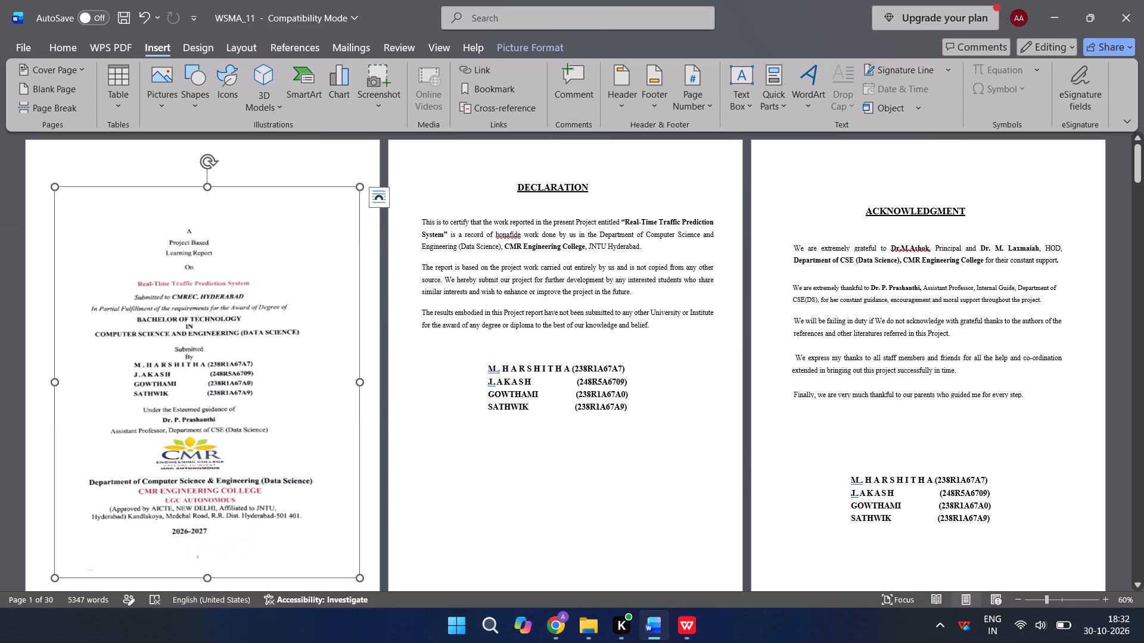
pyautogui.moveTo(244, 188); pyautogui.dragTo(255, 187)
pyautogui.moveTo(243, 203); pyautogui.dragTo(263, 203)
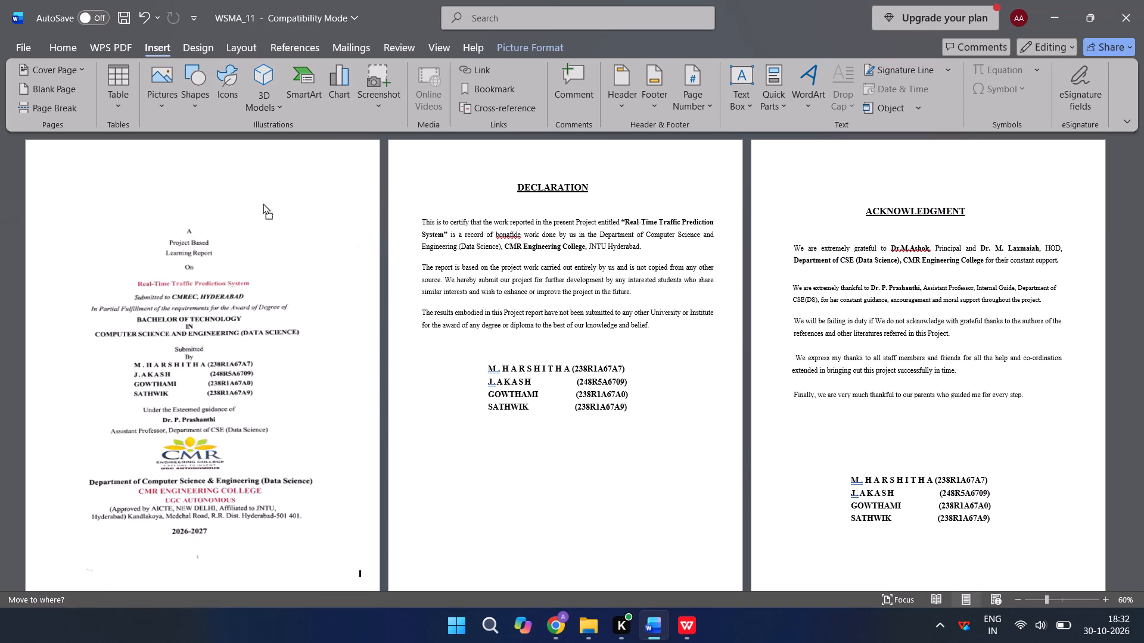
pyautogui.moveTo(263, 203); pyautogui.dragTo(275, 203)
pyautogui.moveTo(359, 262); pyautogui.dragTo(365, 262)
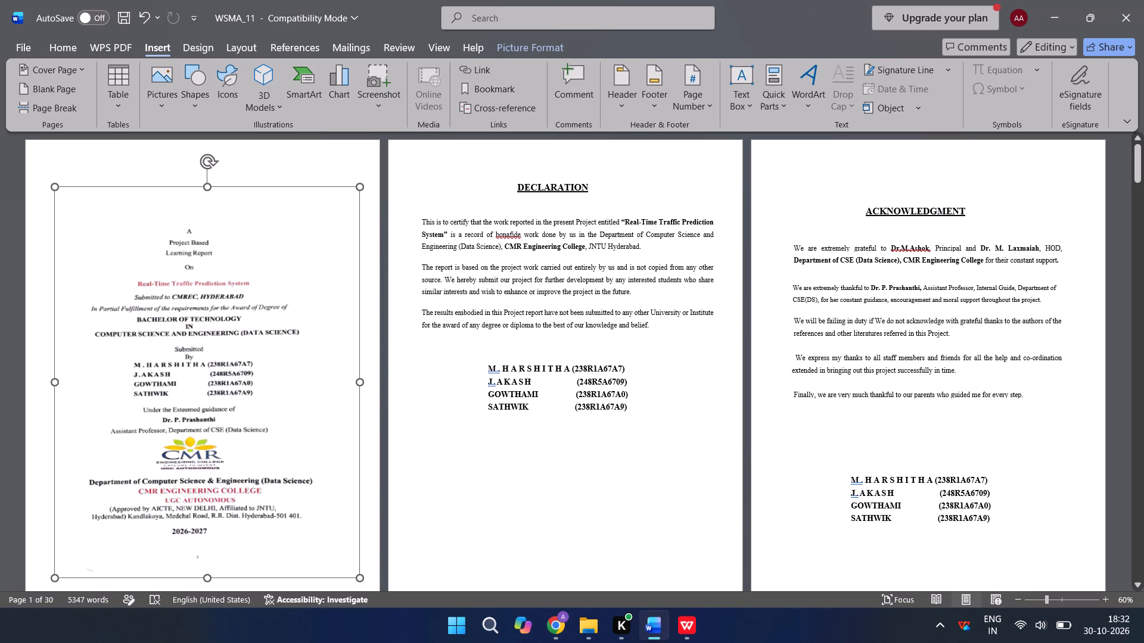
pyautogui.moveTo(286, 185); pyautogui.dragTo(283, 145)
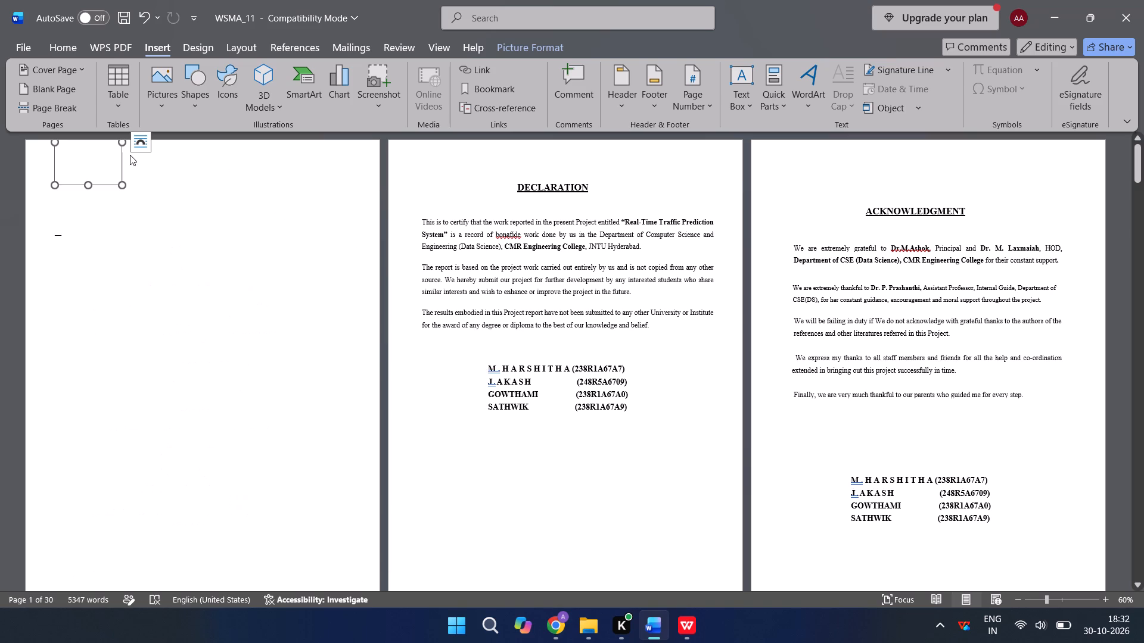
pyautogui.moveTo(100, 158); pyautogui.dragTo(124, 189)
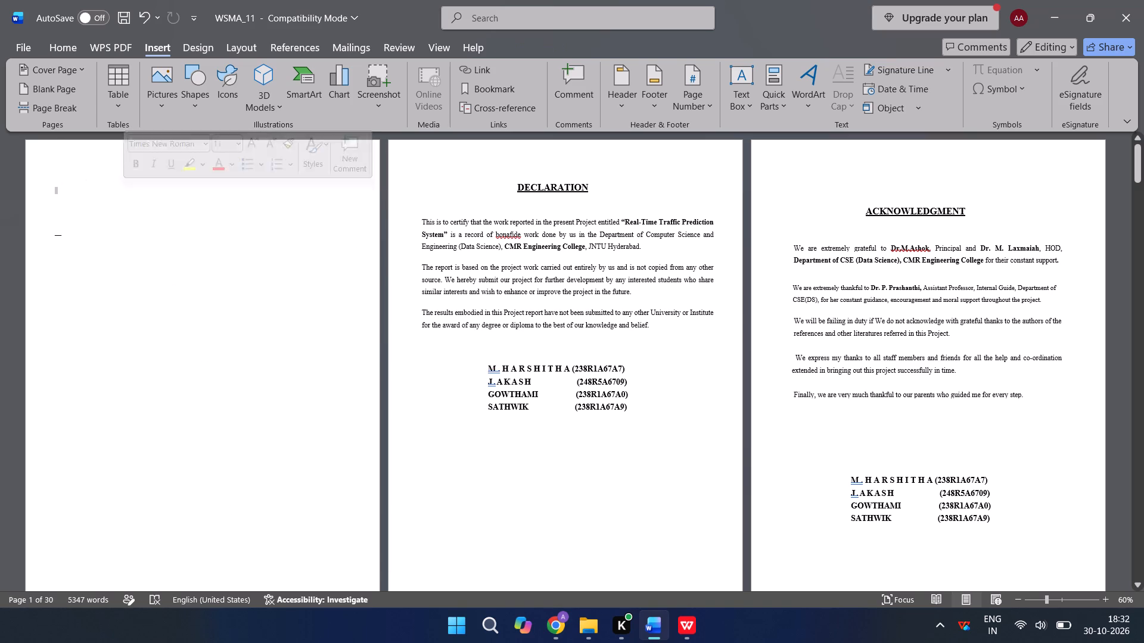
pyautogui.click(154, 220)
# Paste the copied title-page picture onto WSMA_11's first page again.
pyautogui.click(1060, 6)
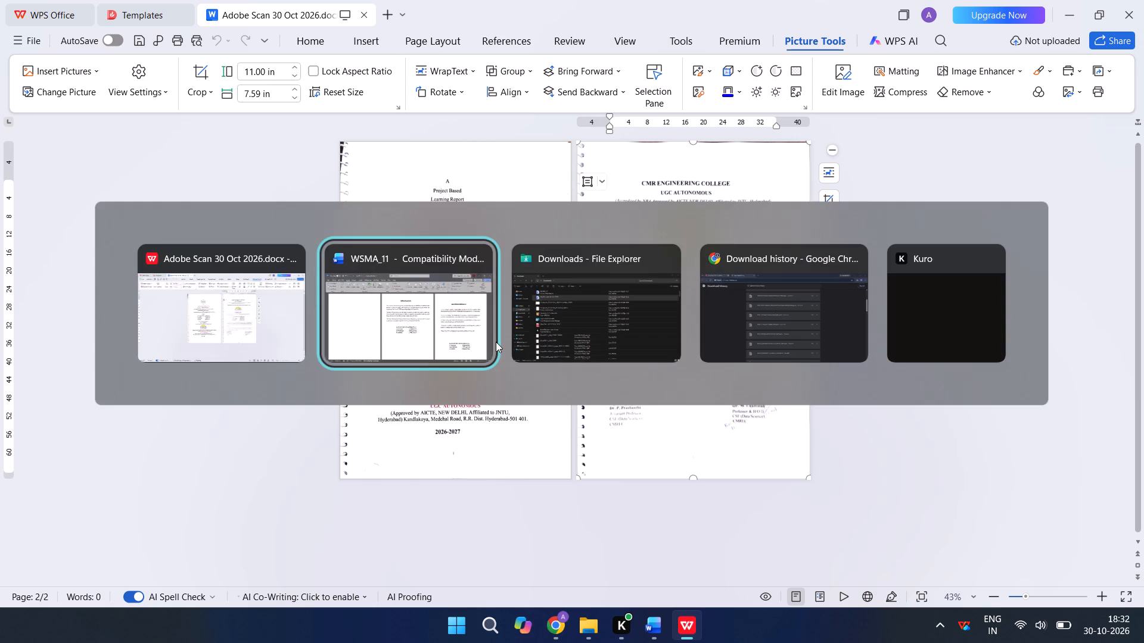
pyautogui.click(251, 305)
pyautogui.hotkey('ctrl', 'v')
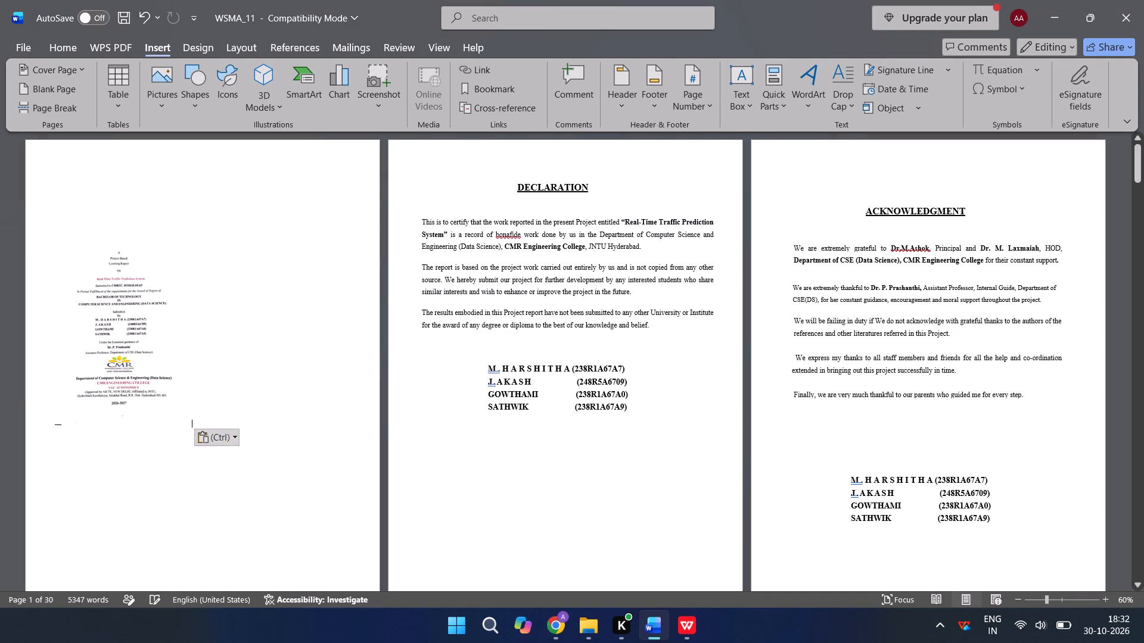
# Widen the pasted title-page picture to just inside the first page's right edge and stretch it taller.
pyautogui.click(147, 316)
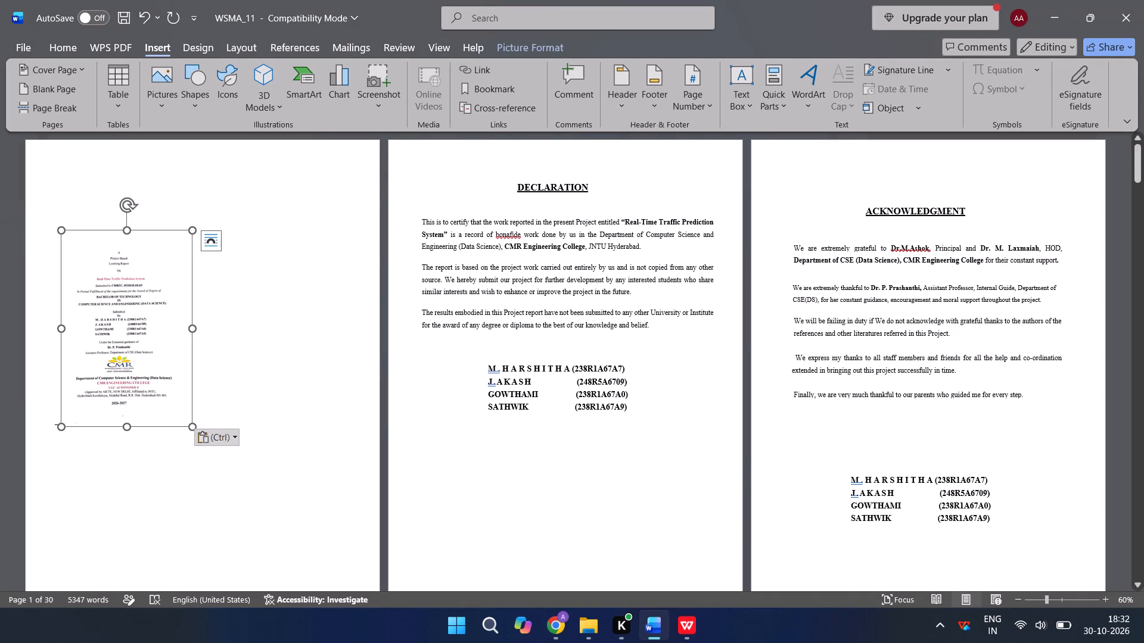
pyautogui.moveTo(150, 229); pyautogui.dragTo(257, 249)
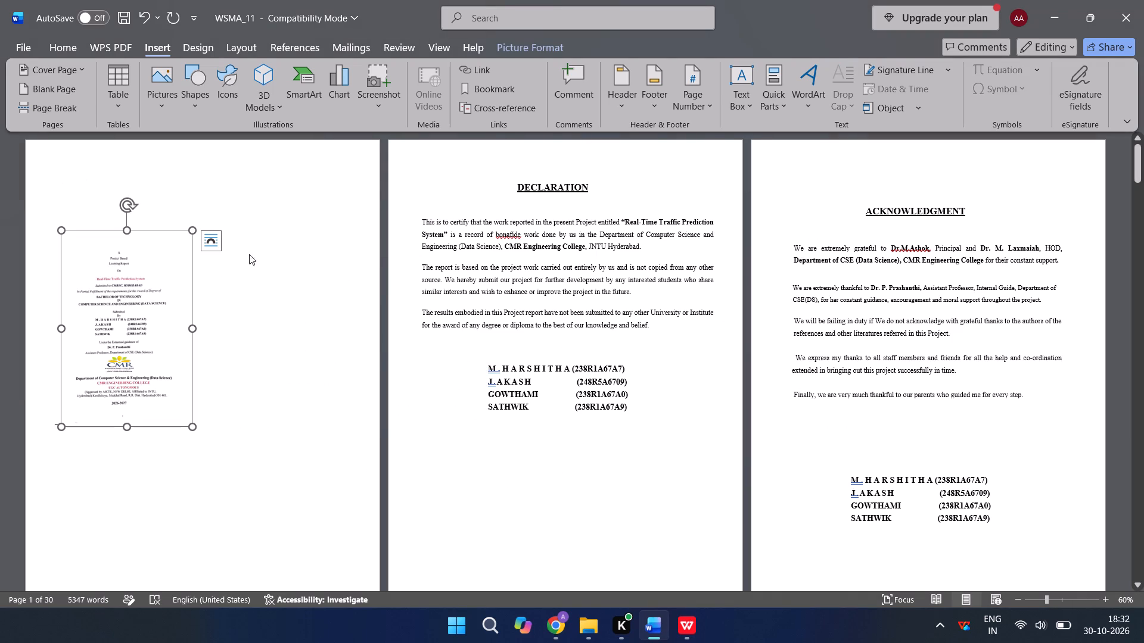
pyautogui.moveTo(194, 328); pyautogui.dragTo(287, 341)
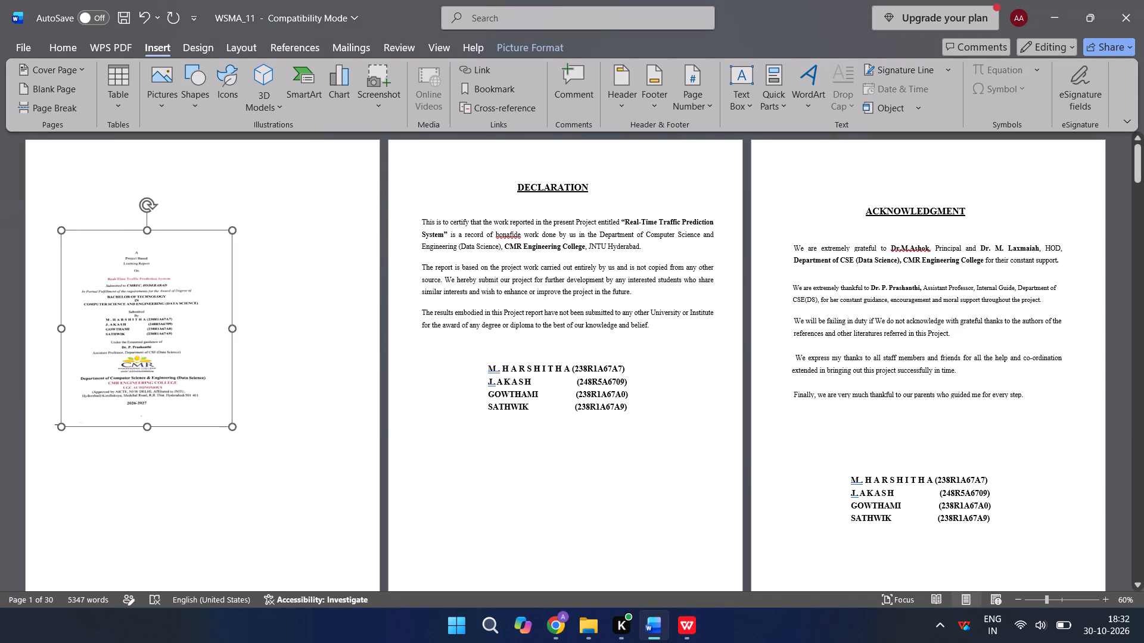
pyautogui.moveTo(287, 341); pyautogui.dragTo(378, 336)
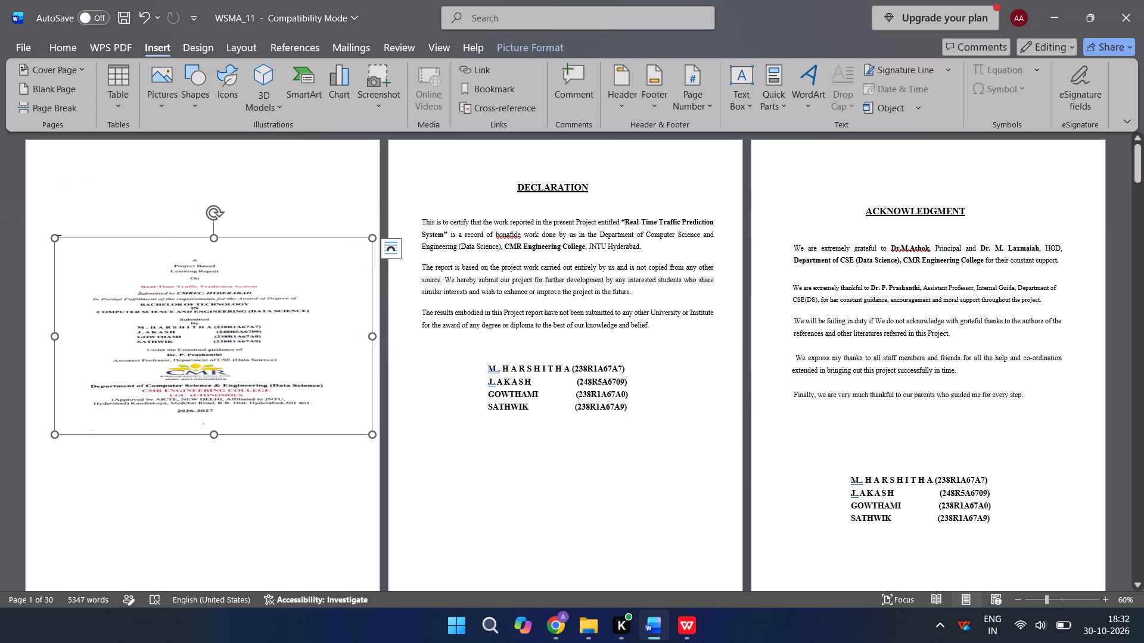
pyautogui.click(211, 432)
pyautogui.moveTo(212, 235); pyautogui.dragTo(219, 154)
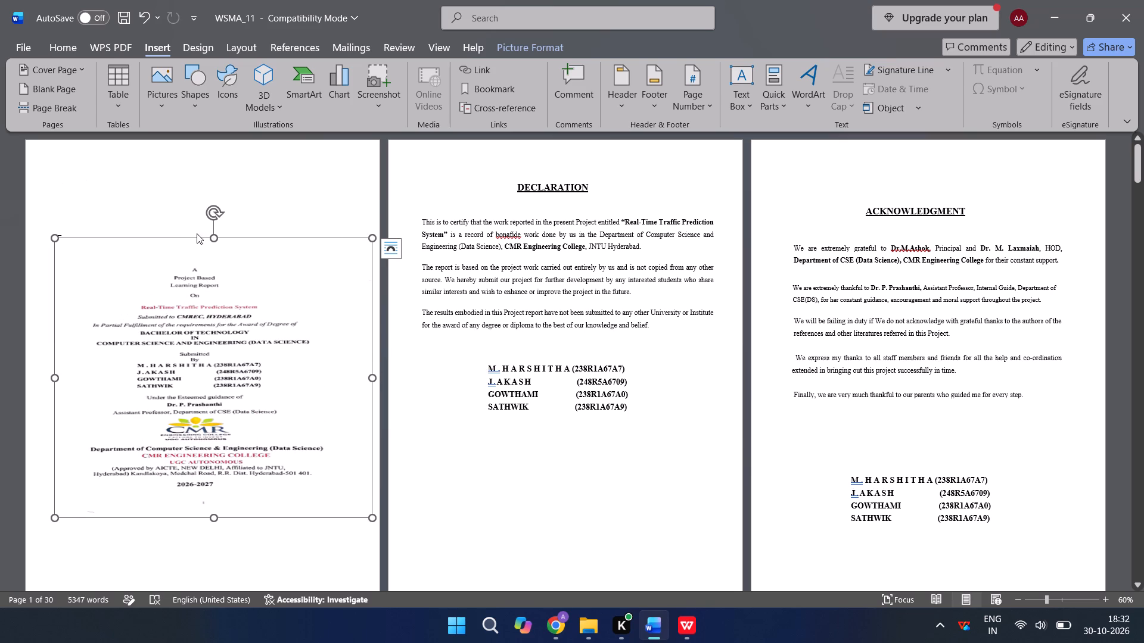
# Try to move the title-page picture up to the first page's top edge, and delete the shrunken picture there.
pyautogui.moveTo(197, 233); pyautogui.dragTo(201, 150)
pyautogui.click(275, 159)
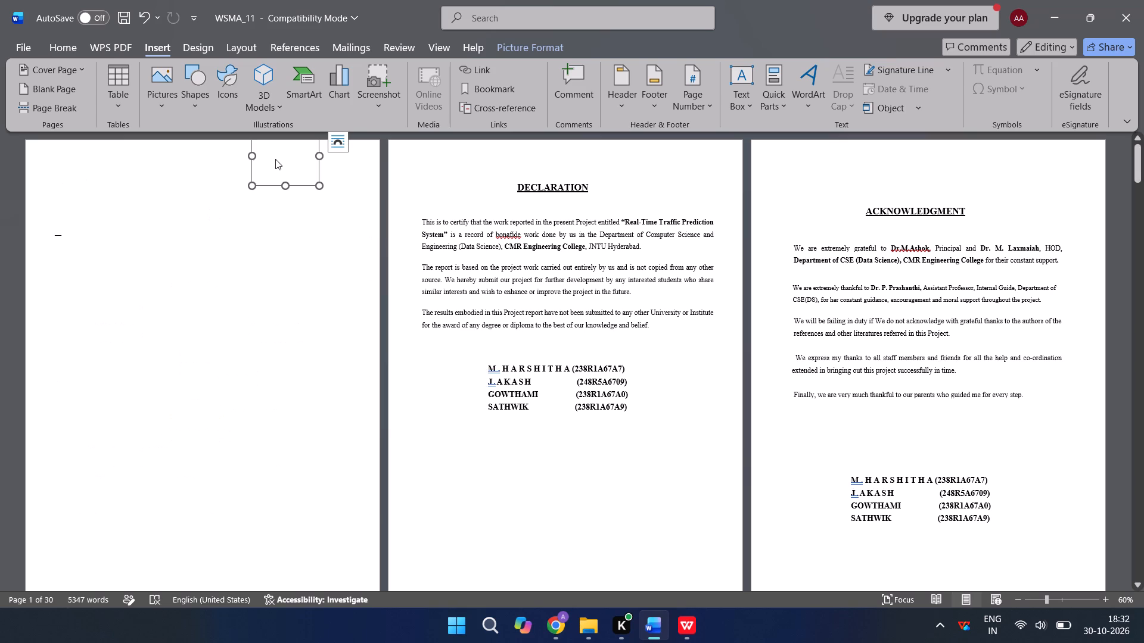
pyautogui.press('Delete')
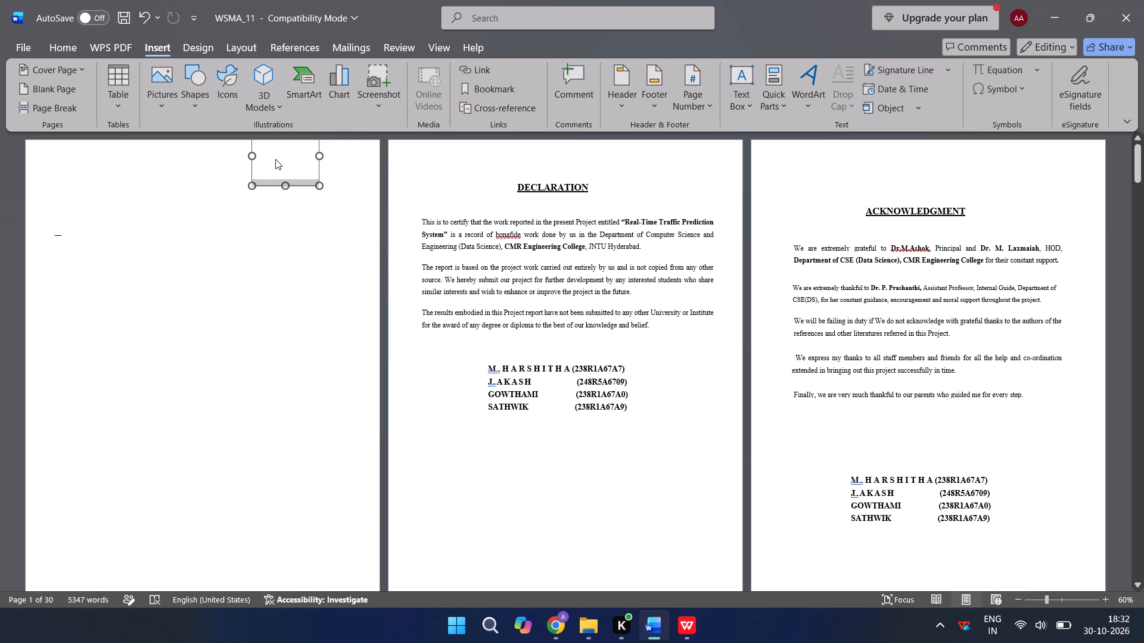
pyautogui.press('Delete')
# Paste the title-page picture at the top of the empty first page, and again just below it.
pyautogui.click(263, 230)
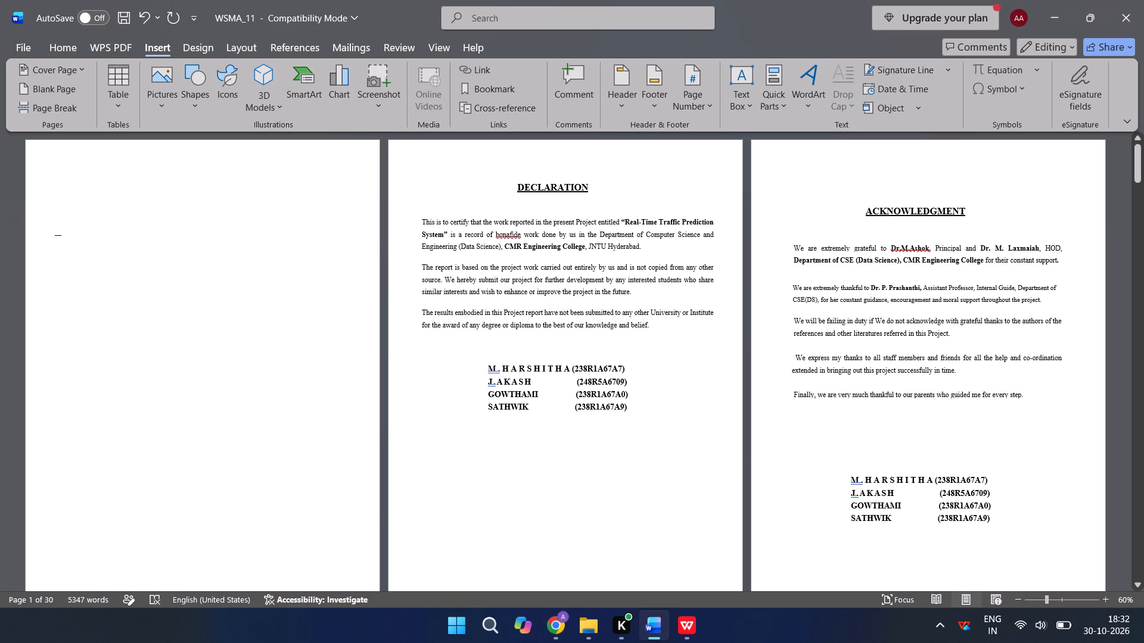
pyautogui.click(143, 239)
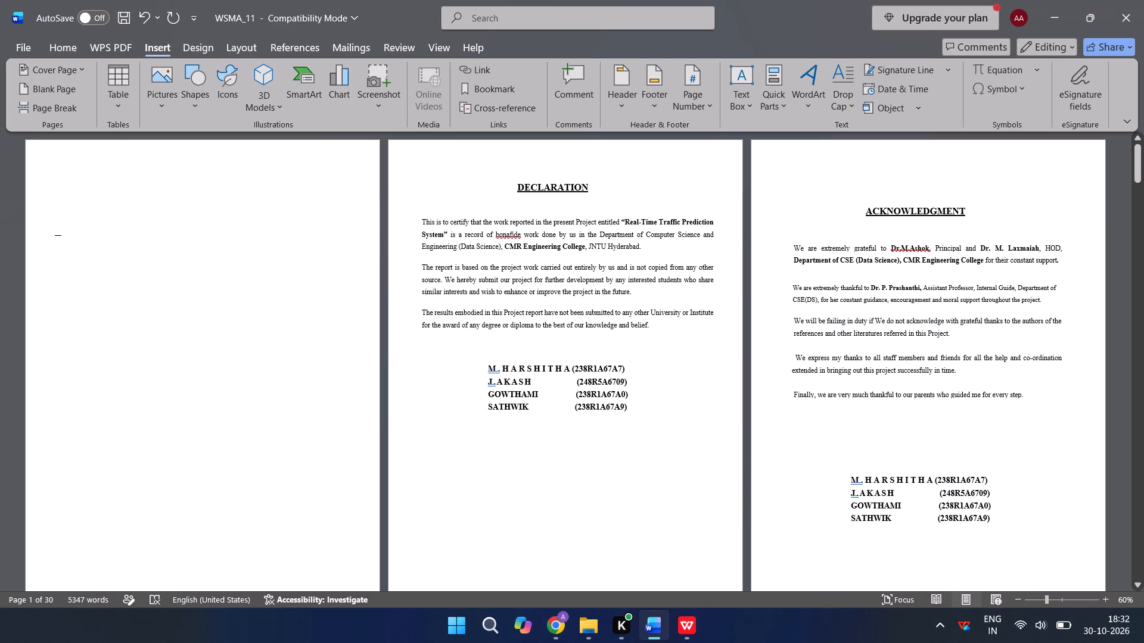
pyautogui.click(101, 199)
pyautogui.press('Up')
pyautogui.press('Up')
pyautogui.press('Up')
pyautogui.press('Up')
pyautogui.press('Up')
pyautogui.press('Up')
pyautogui.press('Up')
pyautogui.press('Up')
pyautogui.hotkey('ctrl', 'v')
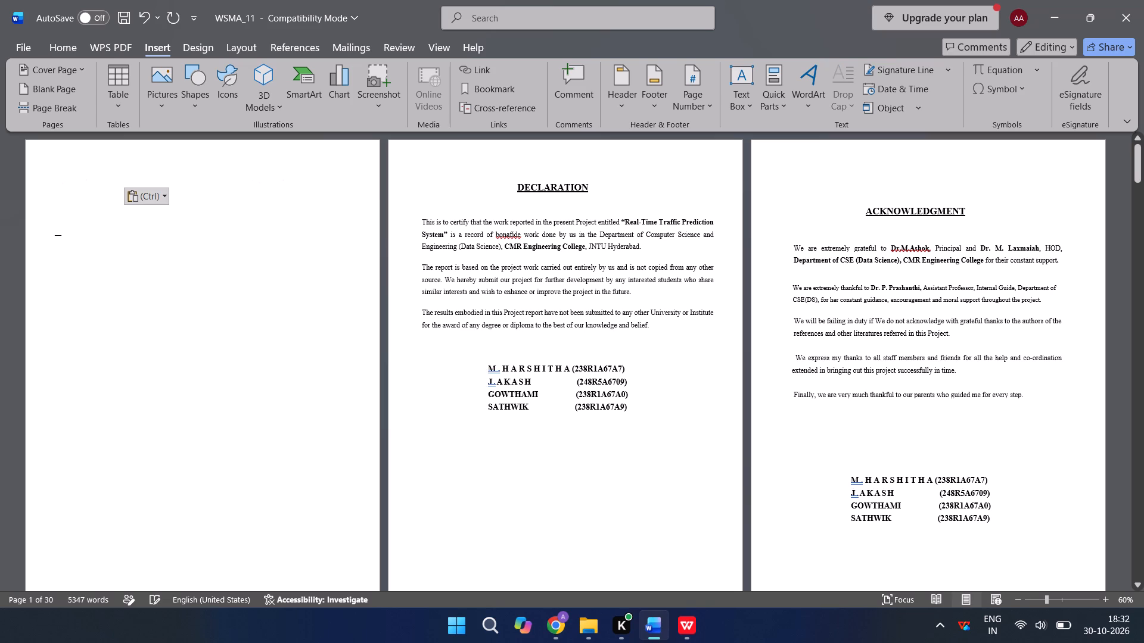
pyautogui.click(154, 226)
pyautogui.hotkey('ctrl', 'v')
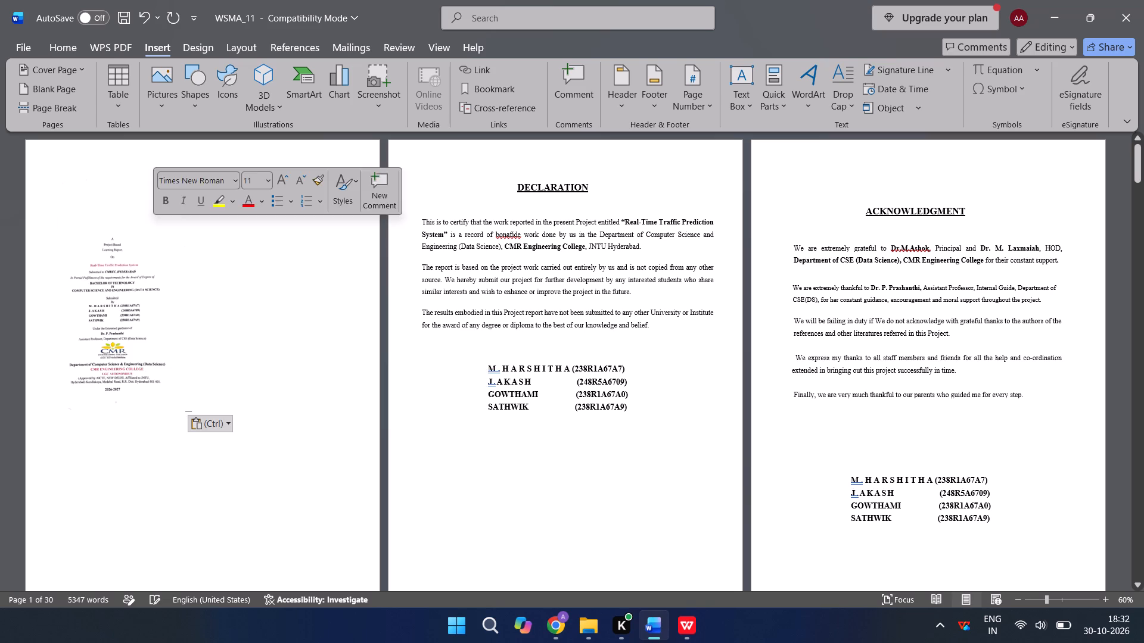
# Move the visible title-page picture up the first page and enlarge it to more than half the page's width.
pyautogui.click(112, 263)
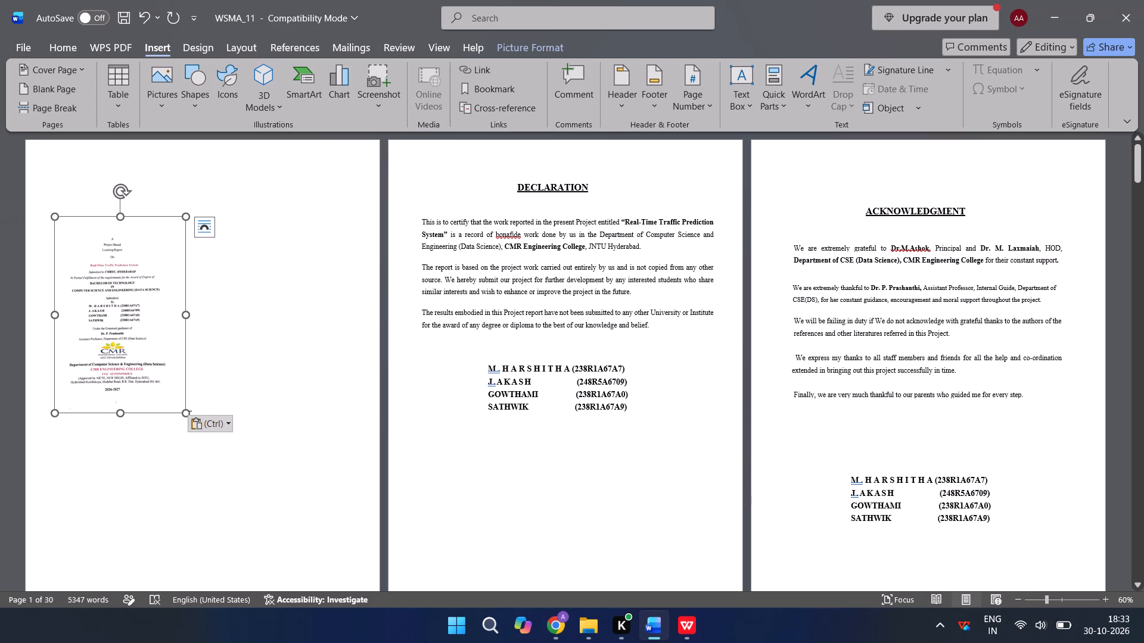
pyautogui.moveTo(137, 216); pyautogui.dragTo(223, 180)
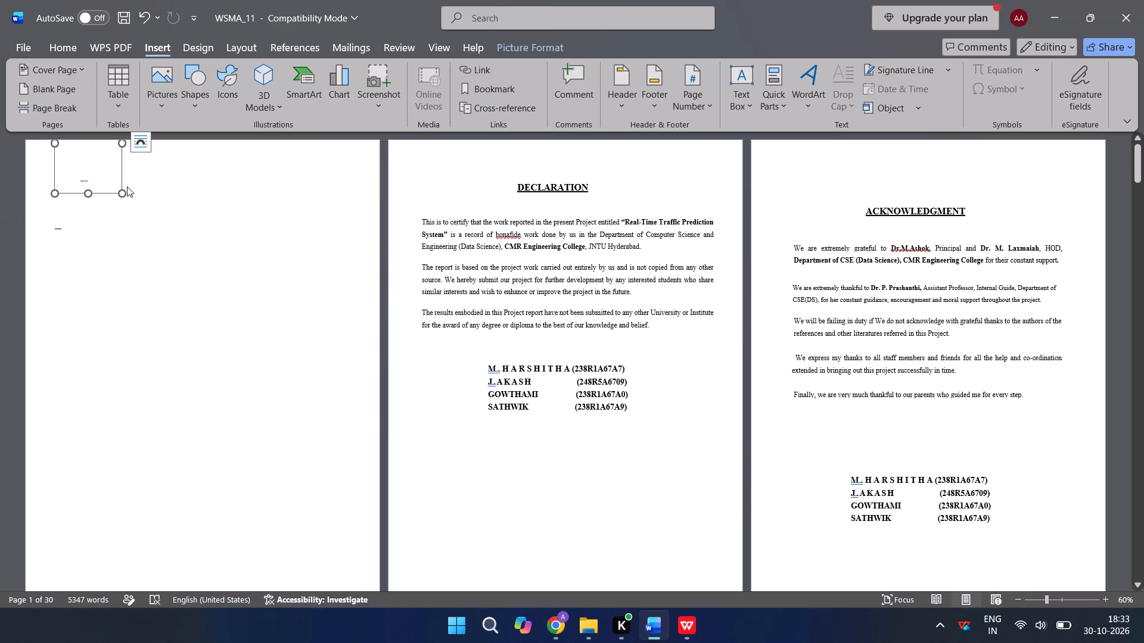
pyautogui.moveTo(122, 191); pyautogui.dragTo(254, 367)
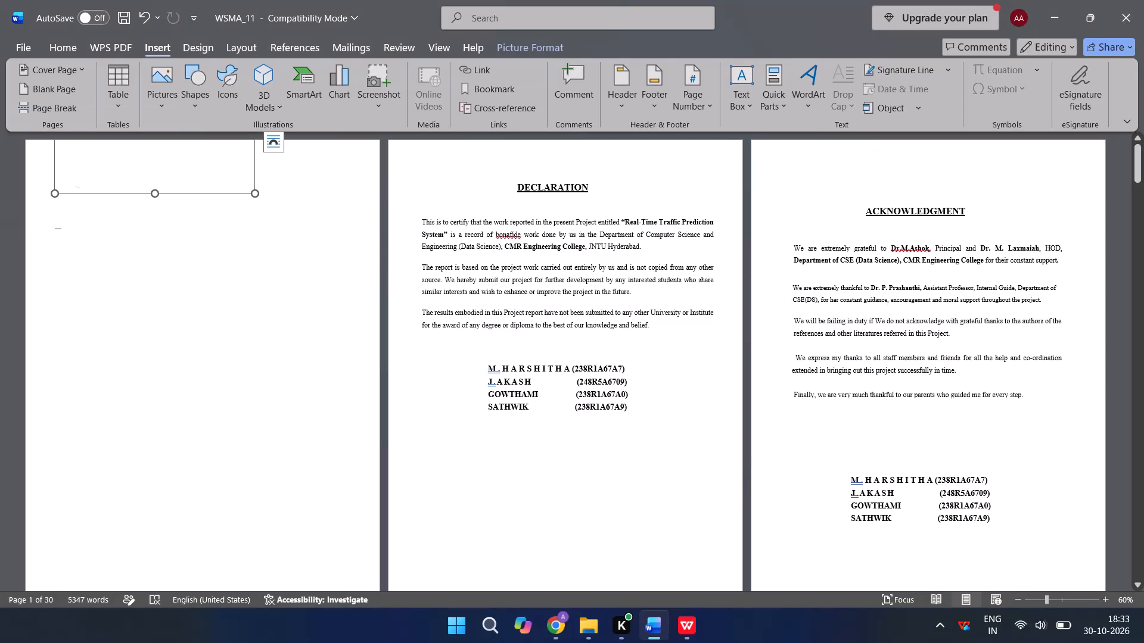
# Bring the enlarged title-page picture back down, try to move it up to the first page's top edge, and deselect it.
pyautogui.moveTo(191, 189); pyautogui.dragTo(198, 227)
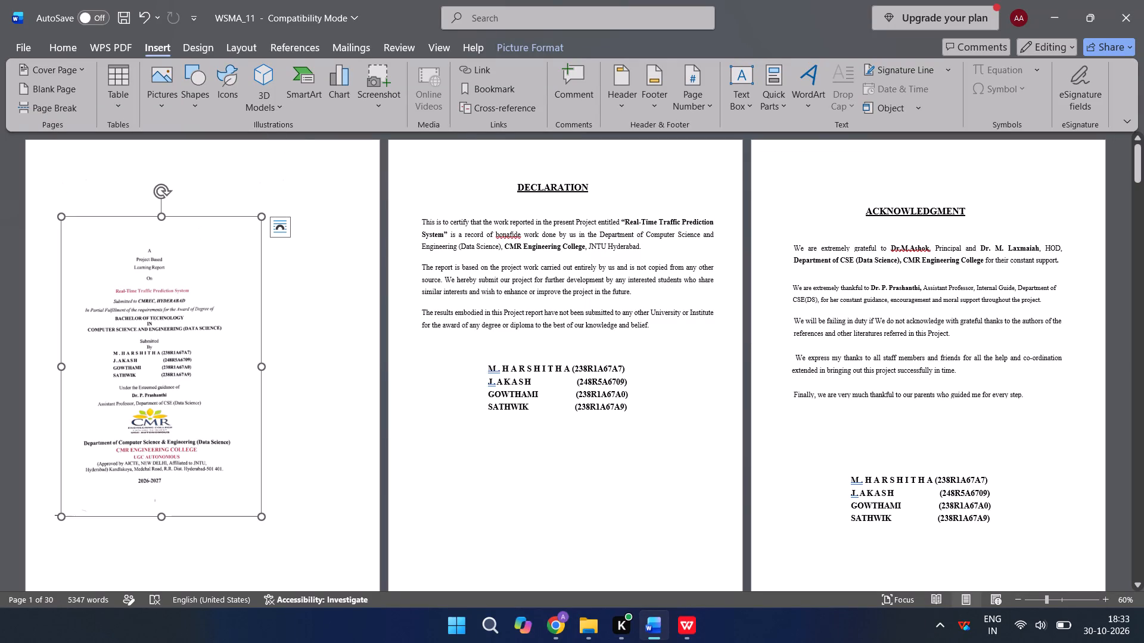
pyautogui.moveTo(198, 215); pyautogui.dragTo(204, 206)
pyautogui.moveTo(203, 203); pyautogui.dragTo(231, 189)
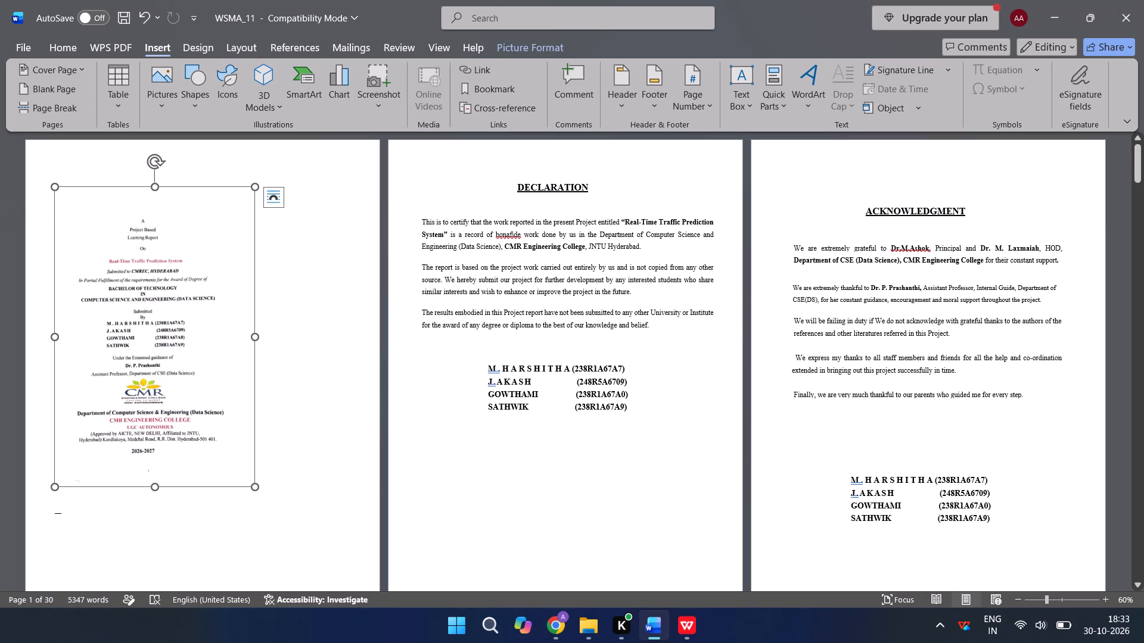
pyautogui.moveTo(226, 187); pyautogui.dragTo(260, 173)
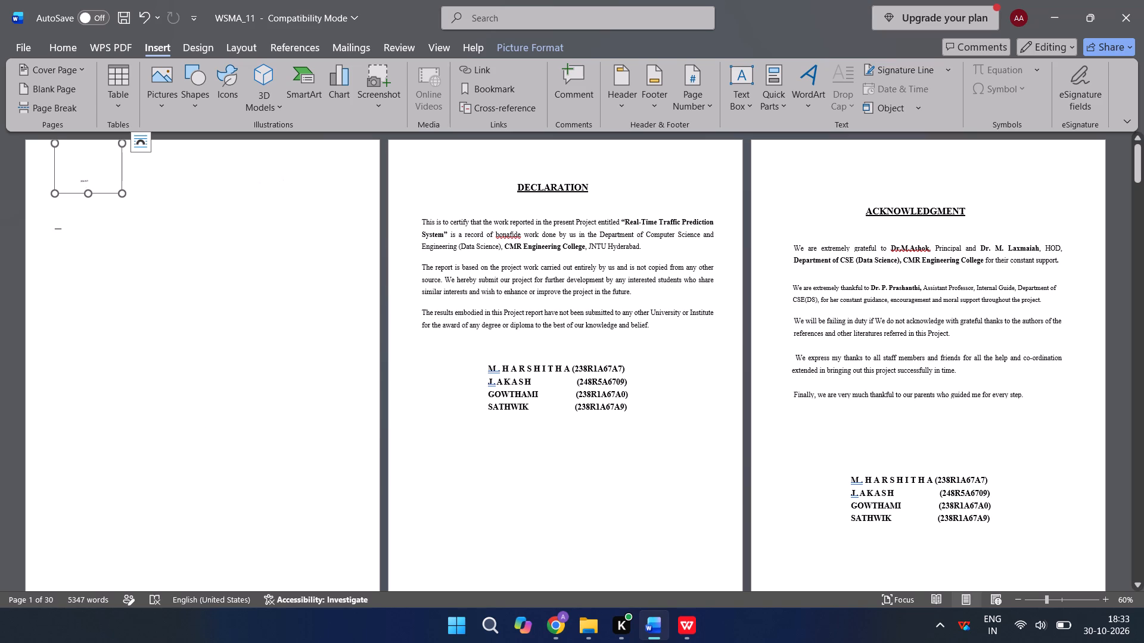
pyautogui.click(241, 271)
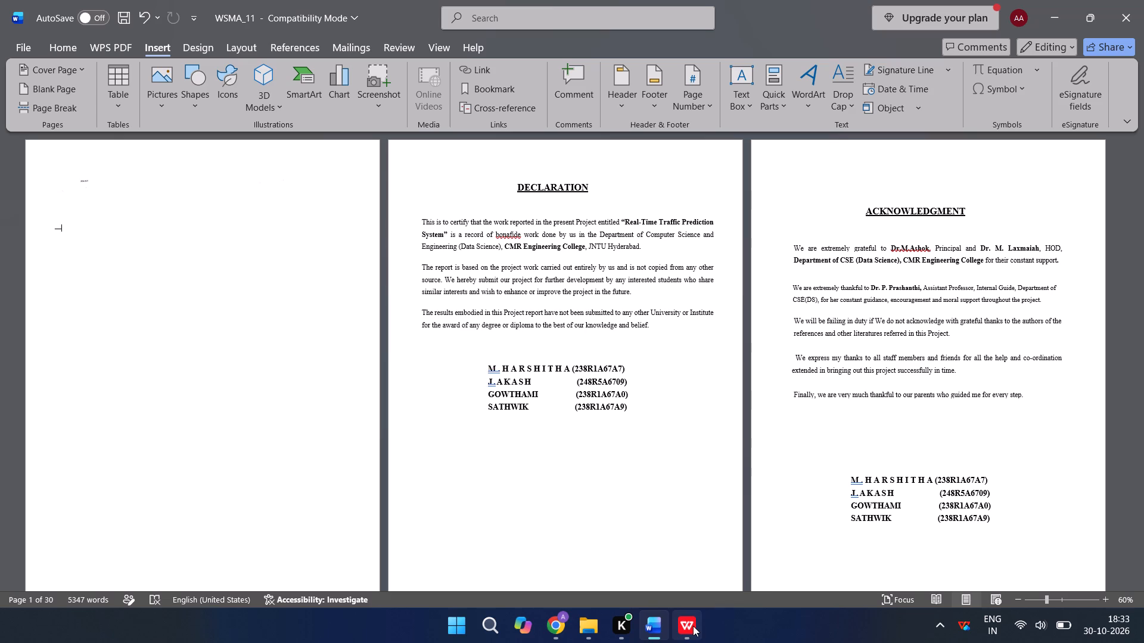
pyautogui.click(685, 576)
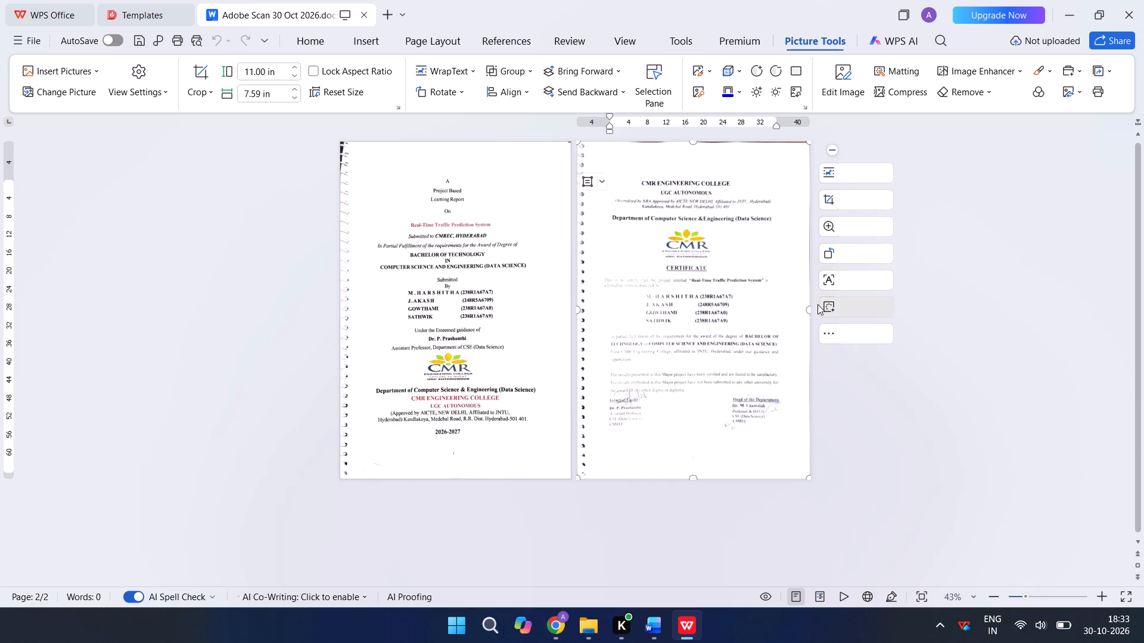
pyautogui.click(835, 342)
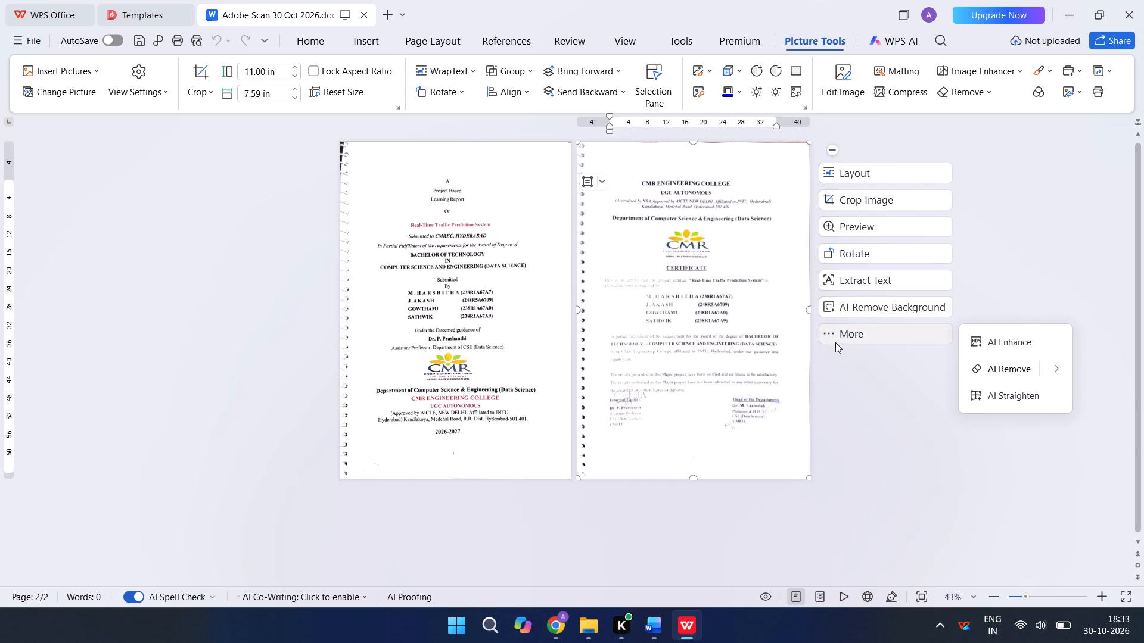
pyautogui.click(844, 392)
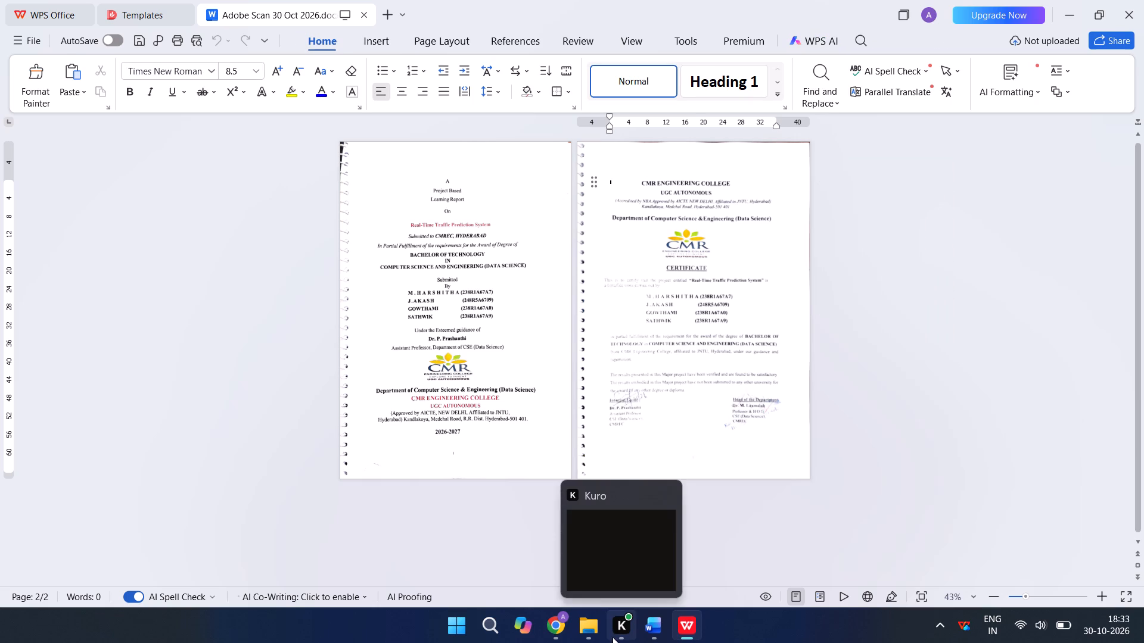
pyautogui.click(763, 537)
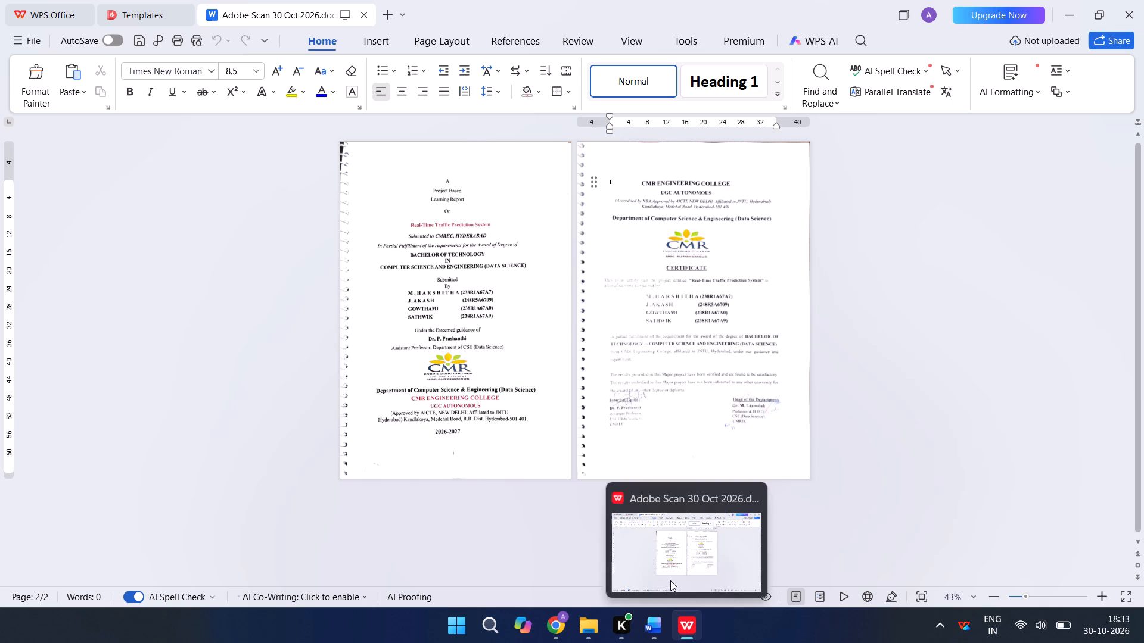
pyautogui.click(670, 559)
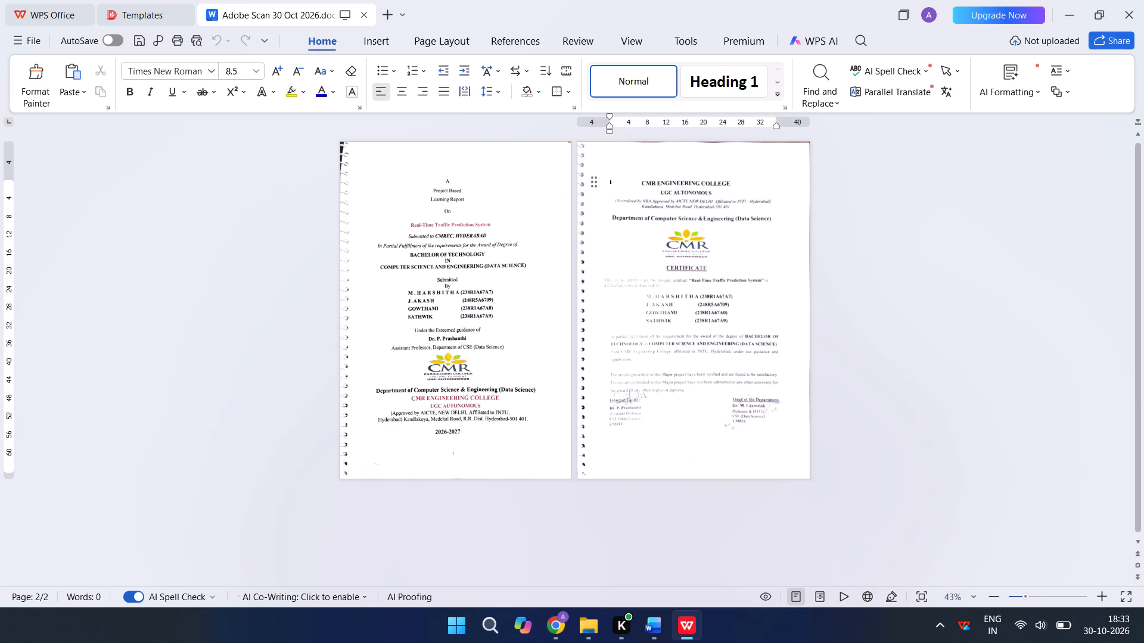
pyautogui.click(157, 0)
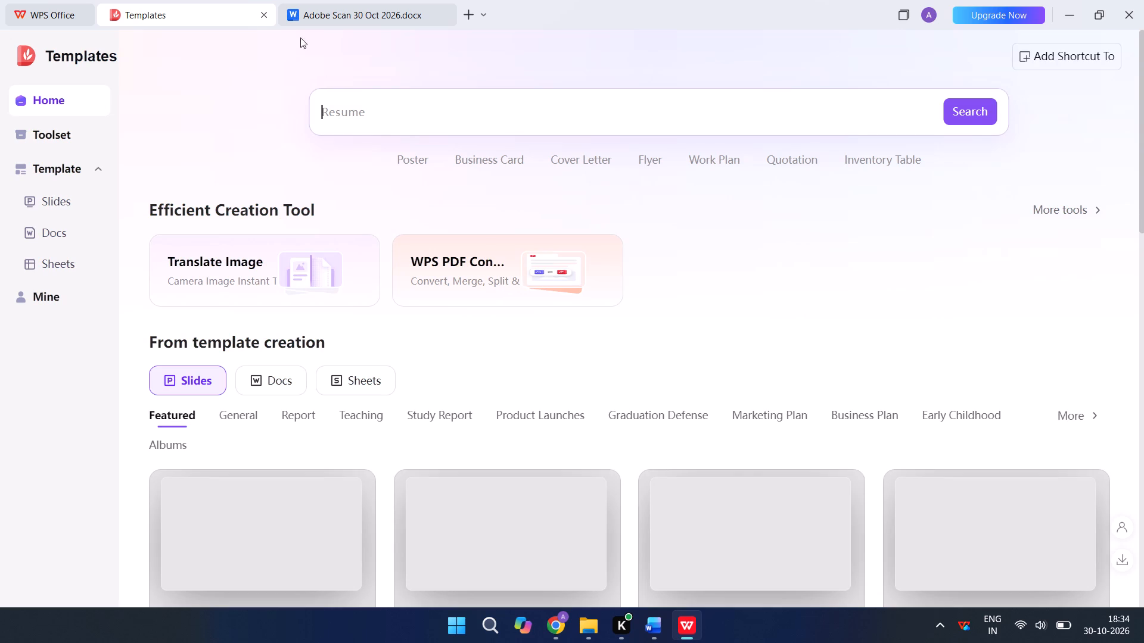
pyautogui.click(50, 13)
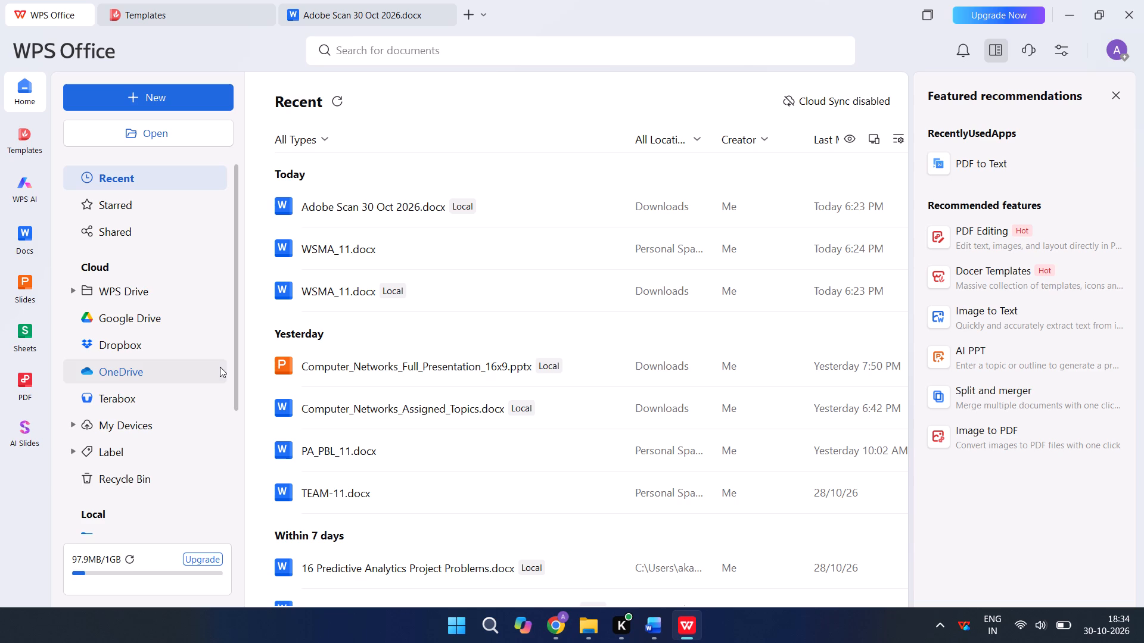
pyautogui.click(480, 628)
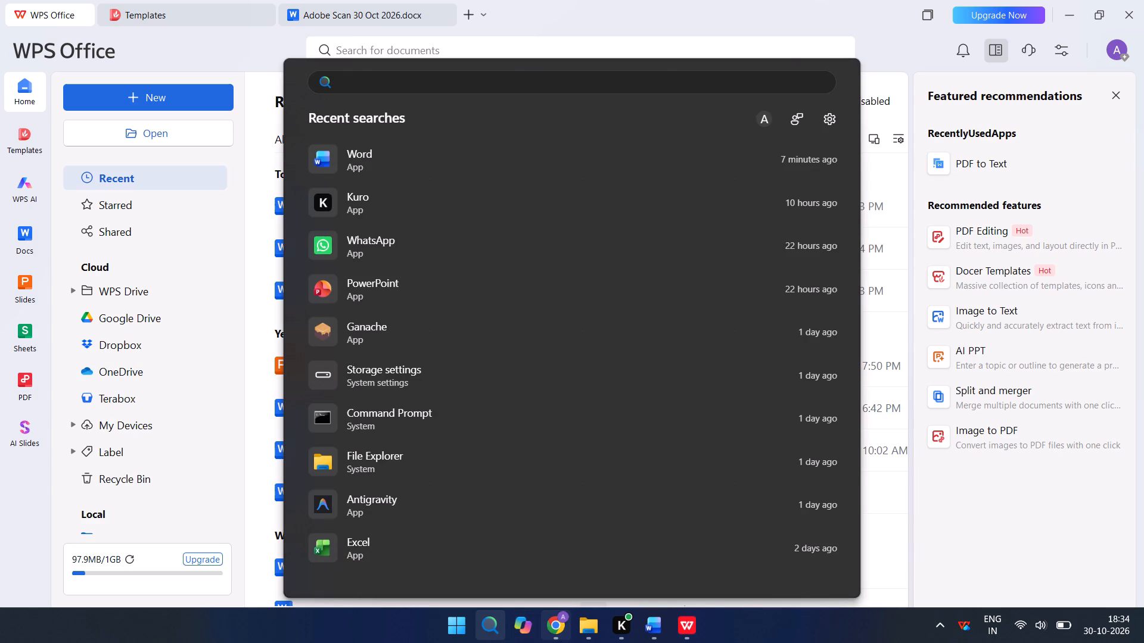
pyautogui.click(549, 628)
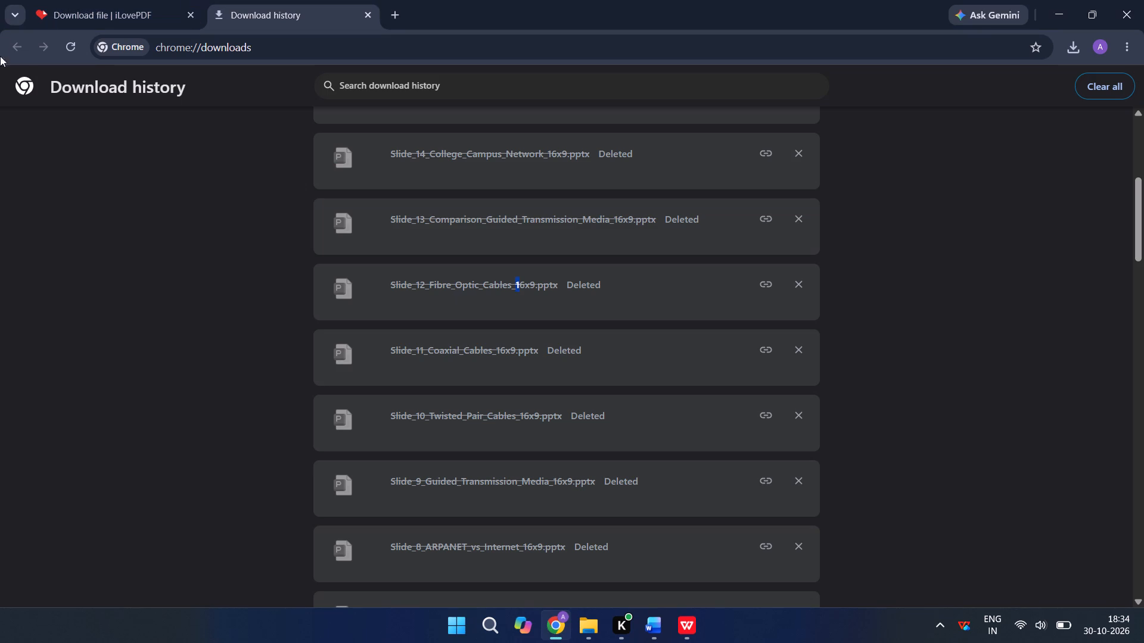
pyautogui.click(15, 39)
pyautogui.click(128, 7)
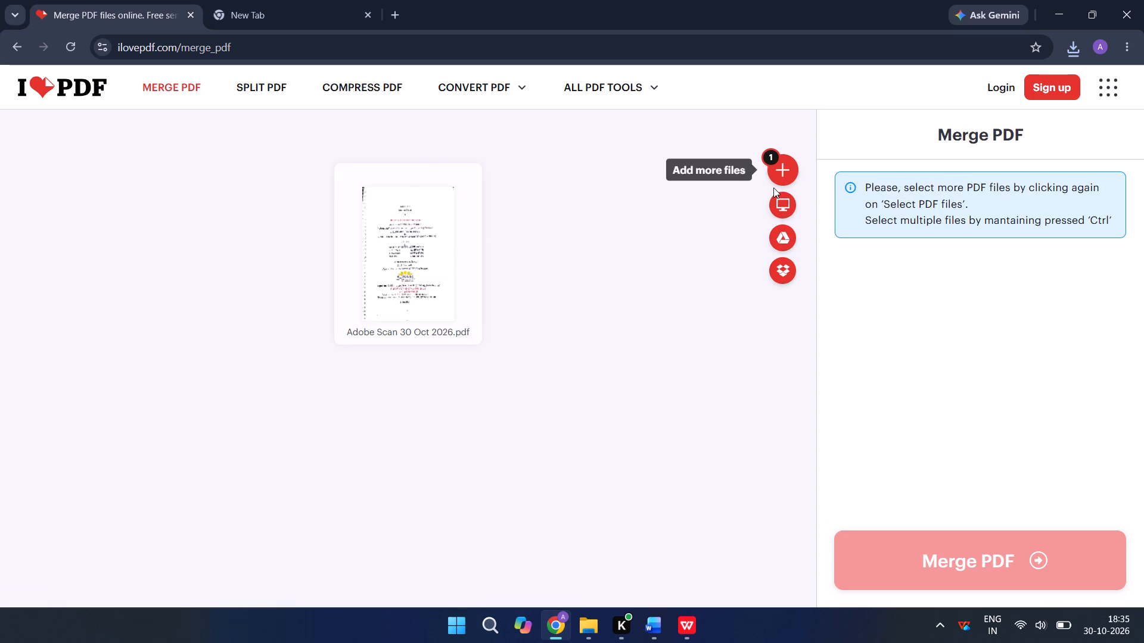
pyautogui.click(784, 164)
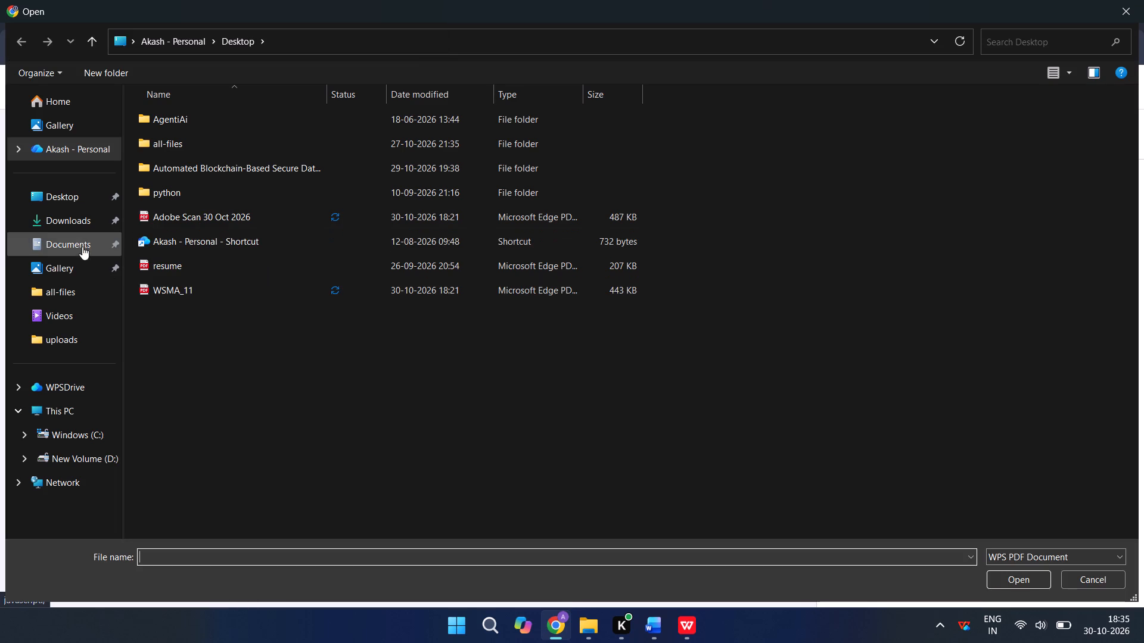
pyautogui.click(87, 217)
pyautogui.click(185, 144)
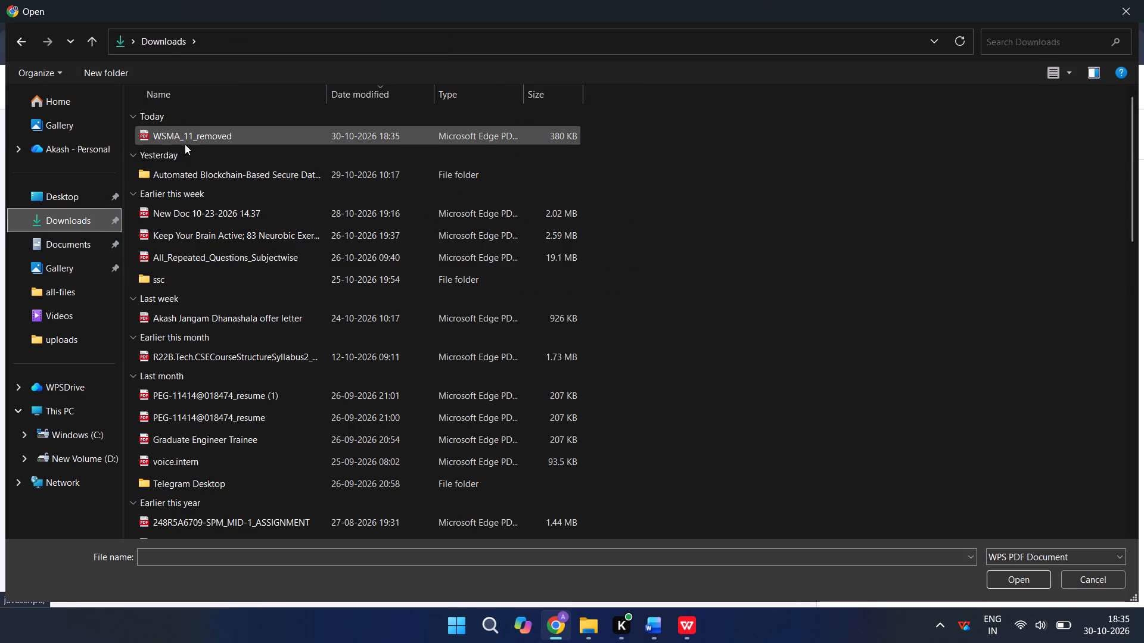
pyautogui.press('Return')
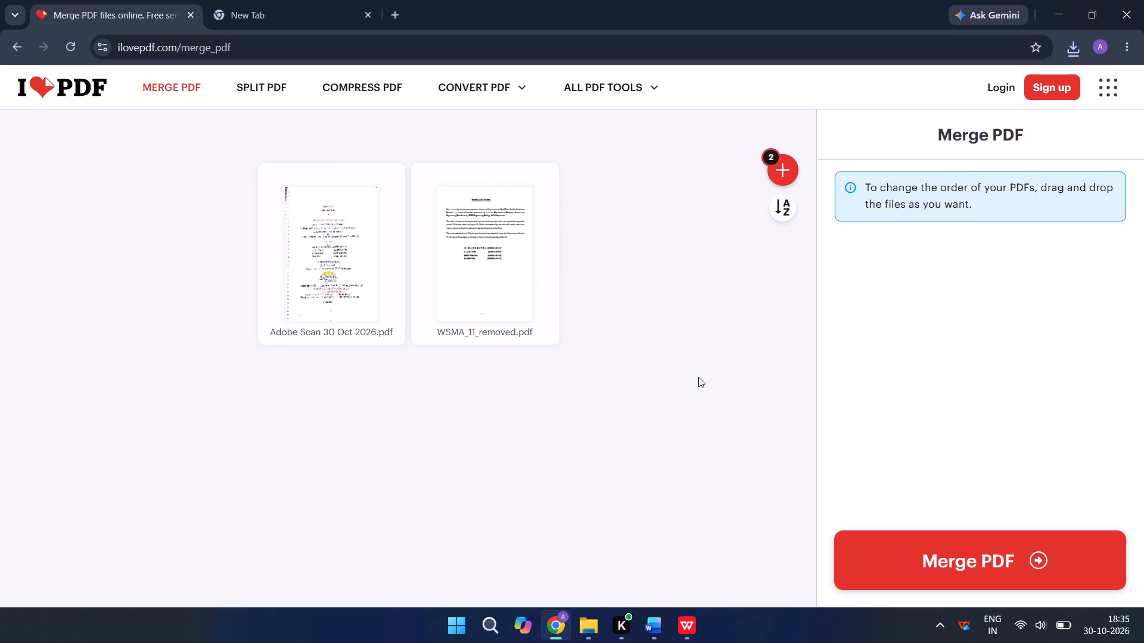
# Merge the scanned pages and WSMA_11_removed into one PDF and download the merged file.
pyautogui.click(1032, 551)
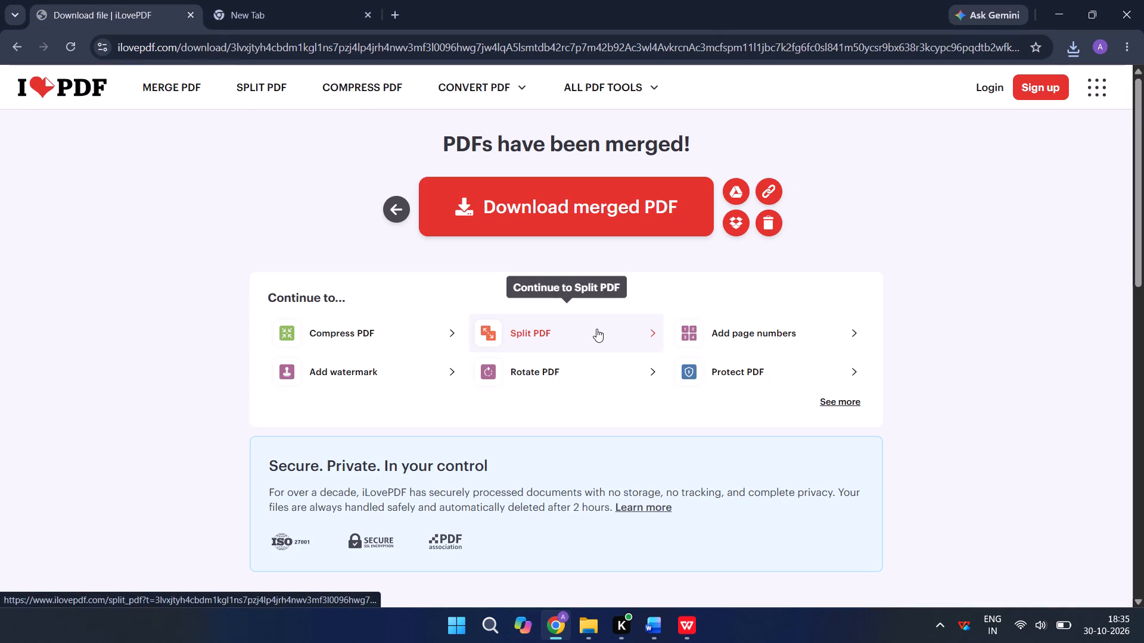
pyautogui.click(583, 216)
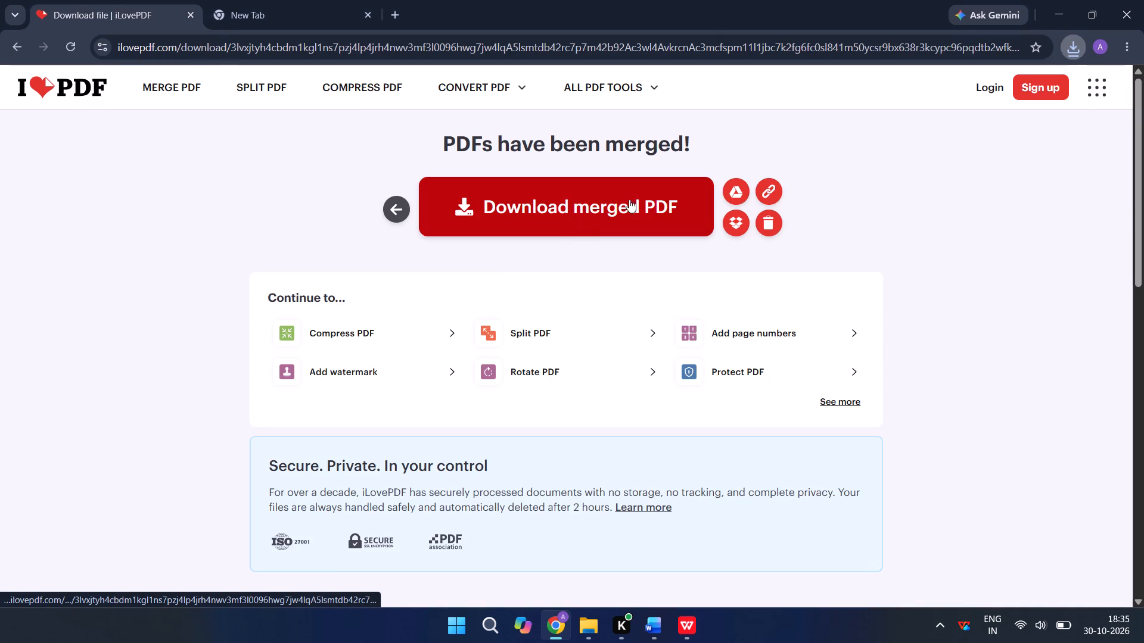
# Open the downloaded WSMA_11_removed_merged PDF and examine the scanned title and certificate pages and the page order through the final chapters.
pyautogui.click(905, 87)
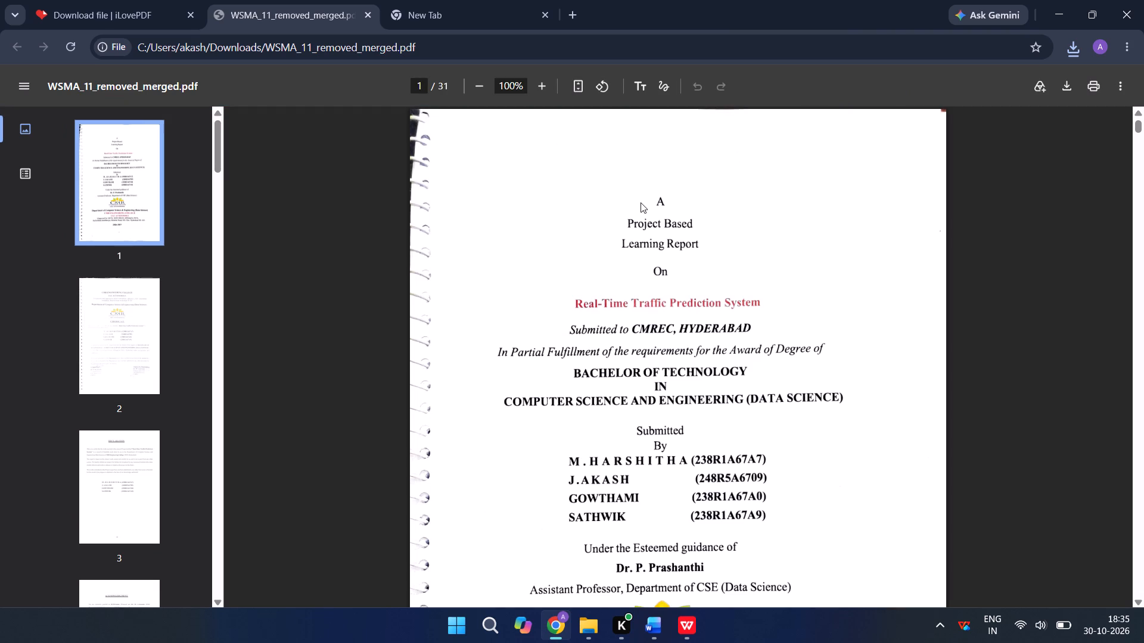
pyautogui.scroll(-7, 641, 202)
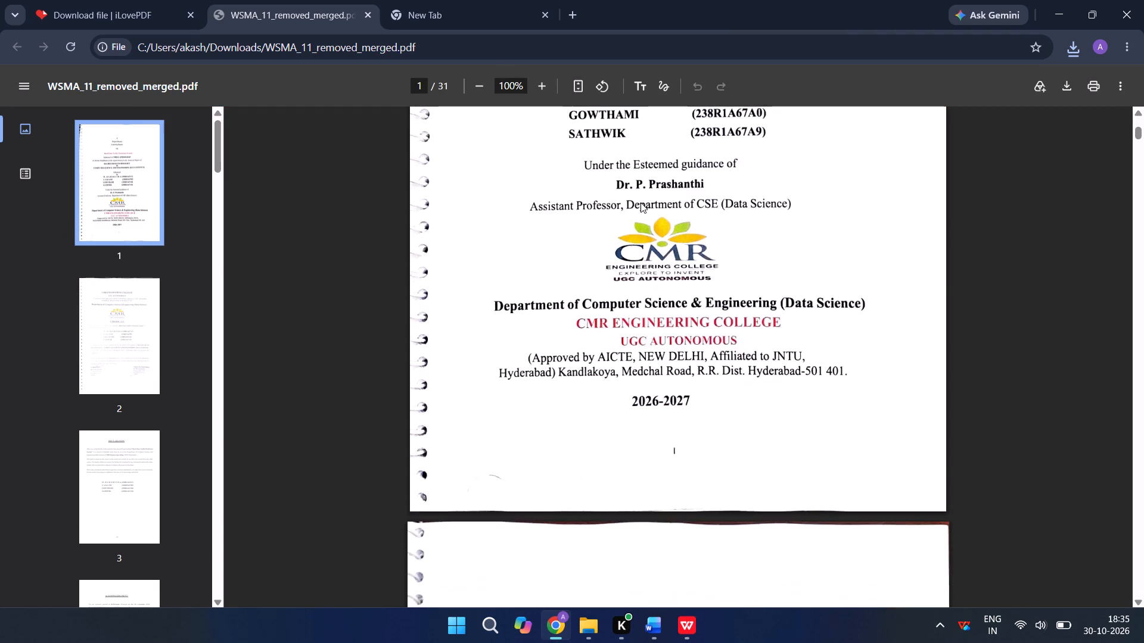
pyautogui.scroll(-6, 641, 202)
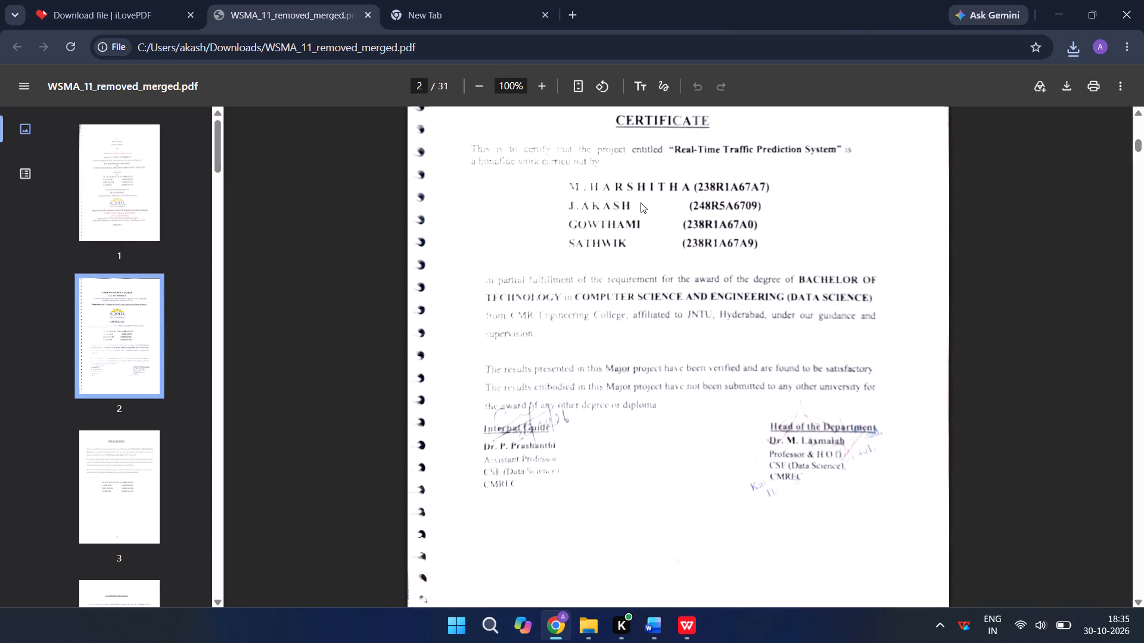
pyautogui.scroll(-4, 641, 202)
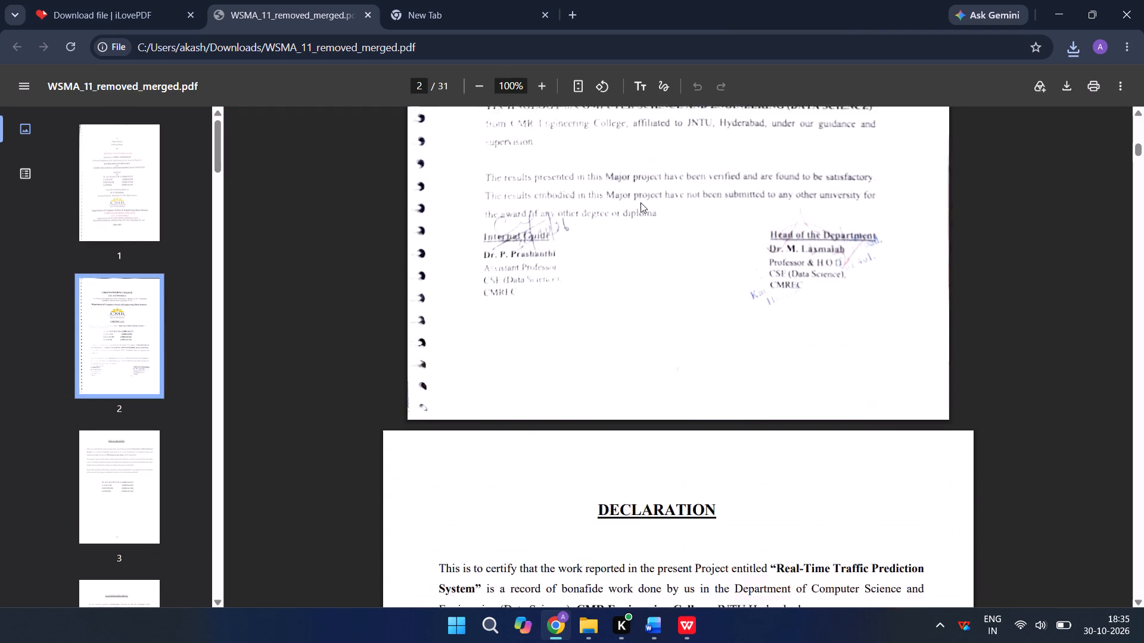
pyautogui.scroll(-8, 641, 202)
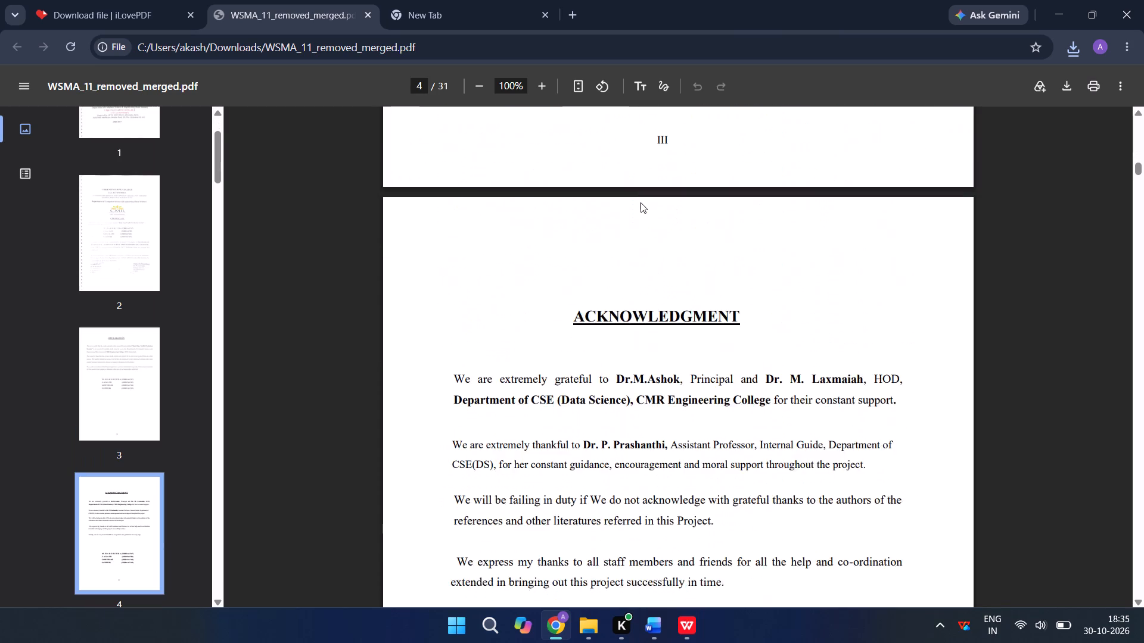
pyautogui.scroll(9, 641, 202)
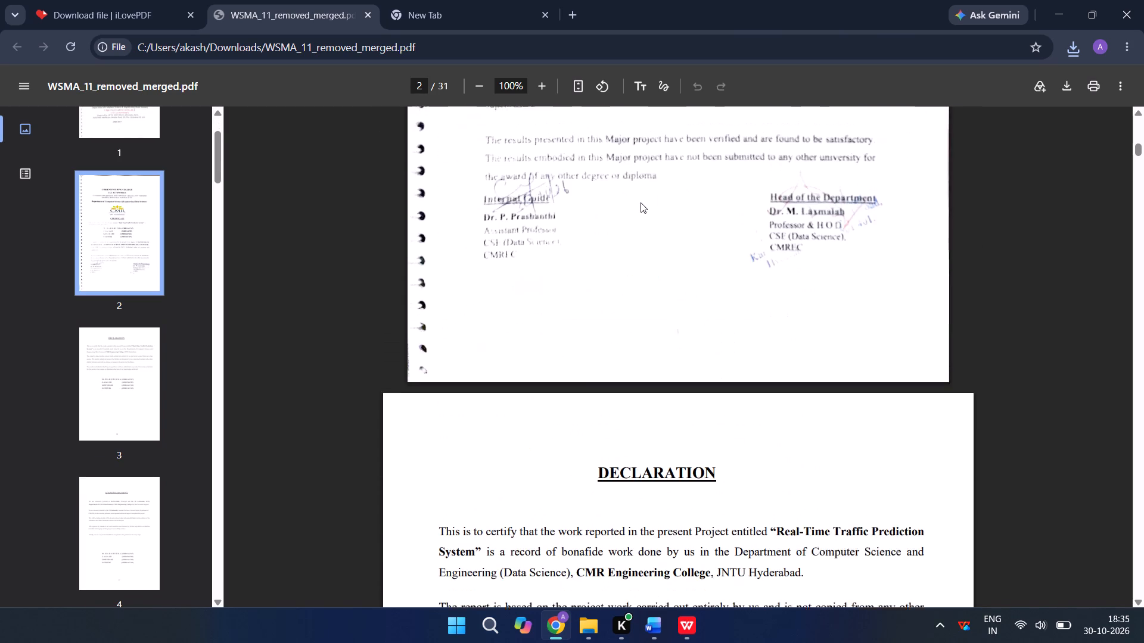
pyautogui.scroll(5, 641, 202)
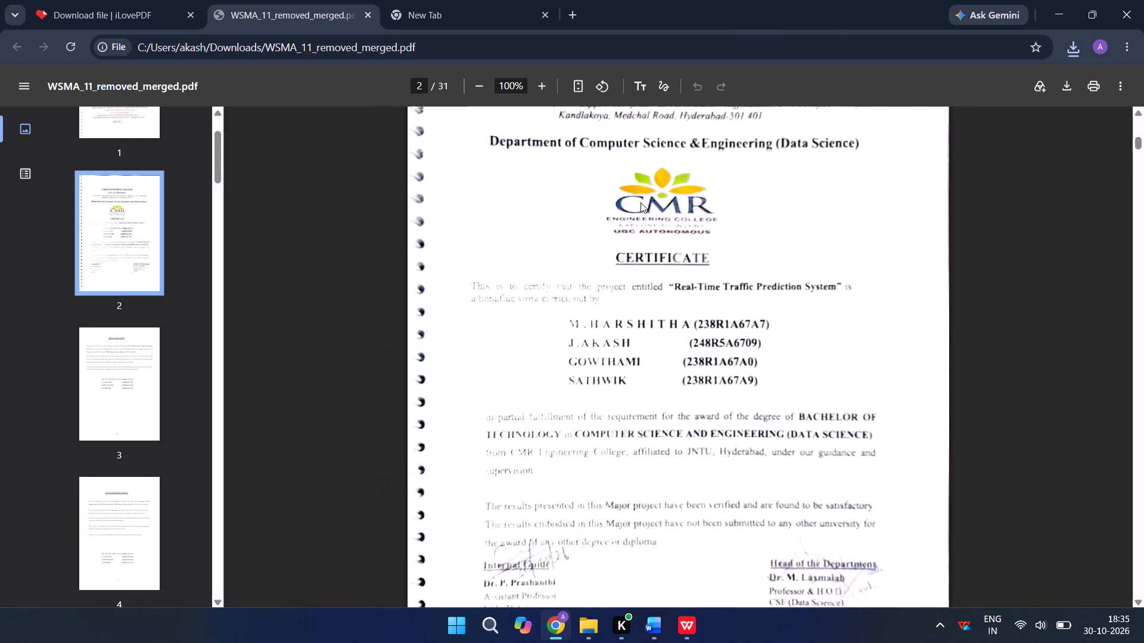
pyautogui.scroll(1, 641, 202)
pyautogui.scroll(-14, 641, 202)
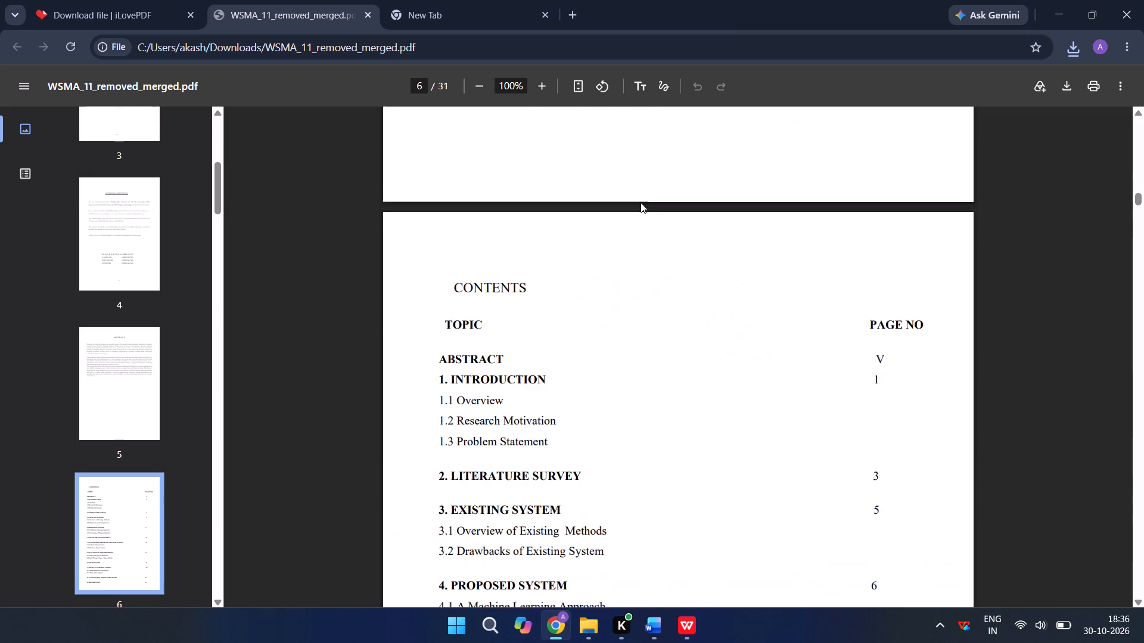
pyautogui.scroll(-10, 641, 202)
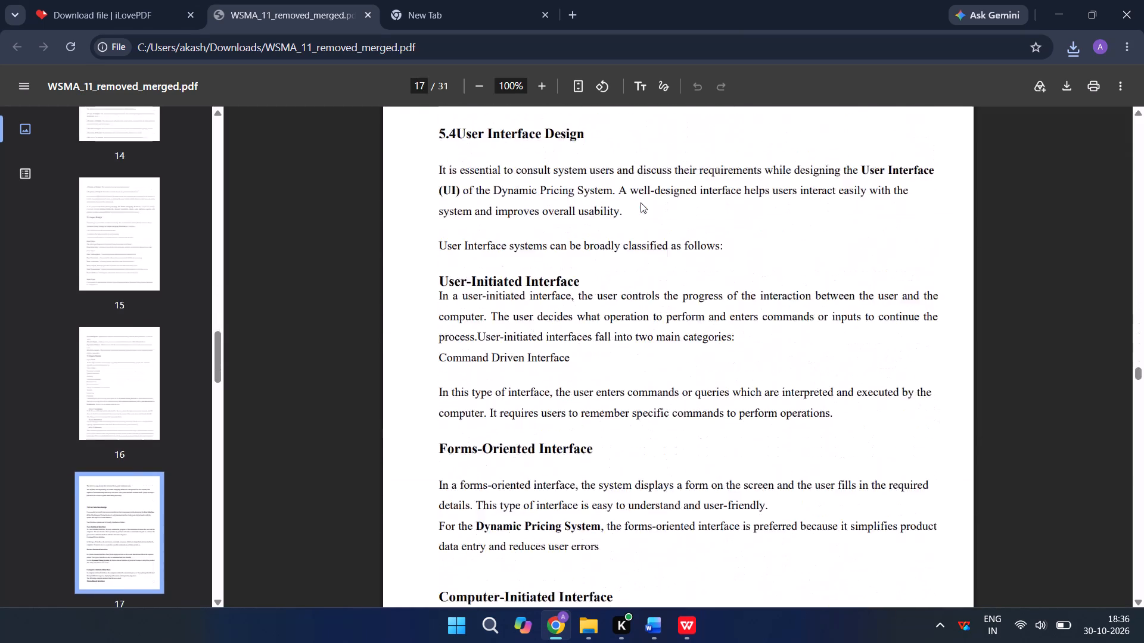
pyautogui.scroll(-3, 641, 202)
pyautogui.scroll(-19, 641, 202)
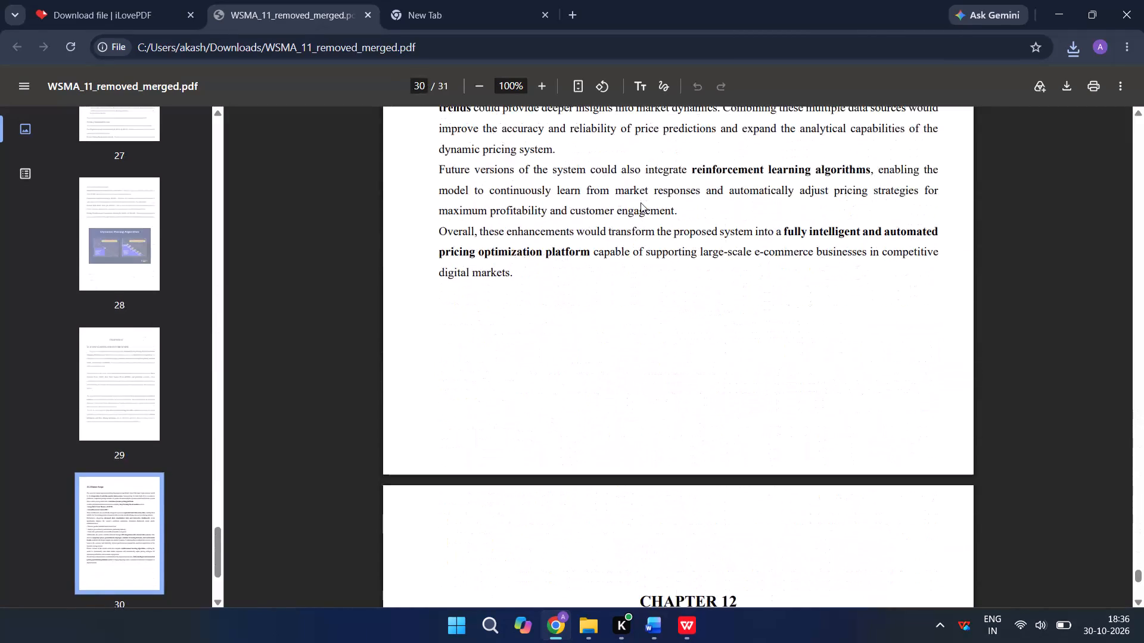
pyautogui.scroll(8, 641, 202)
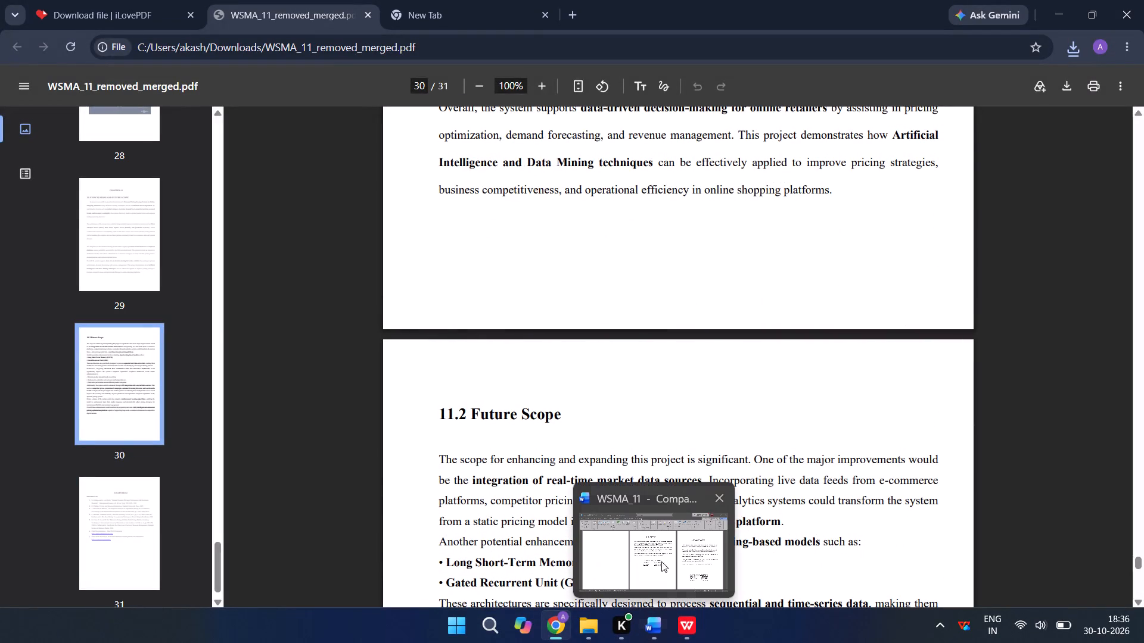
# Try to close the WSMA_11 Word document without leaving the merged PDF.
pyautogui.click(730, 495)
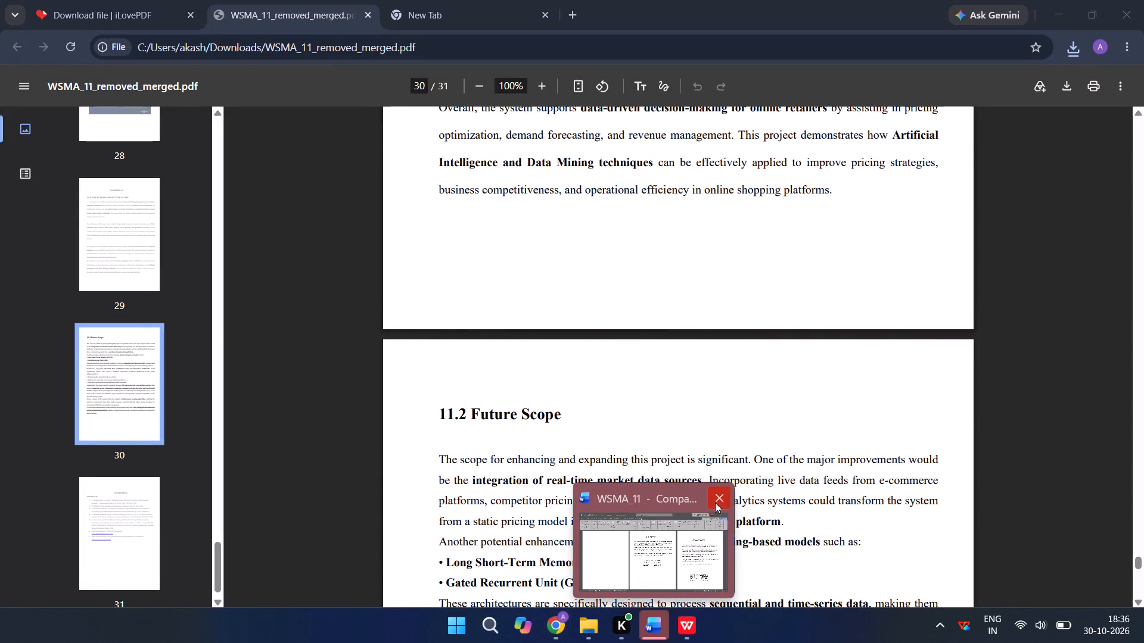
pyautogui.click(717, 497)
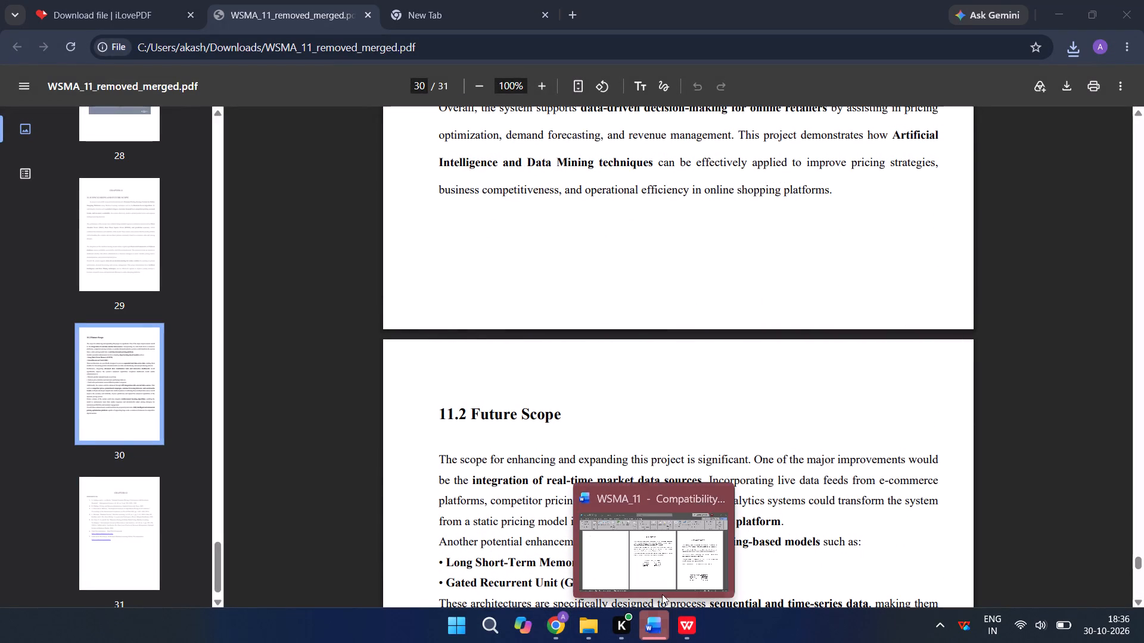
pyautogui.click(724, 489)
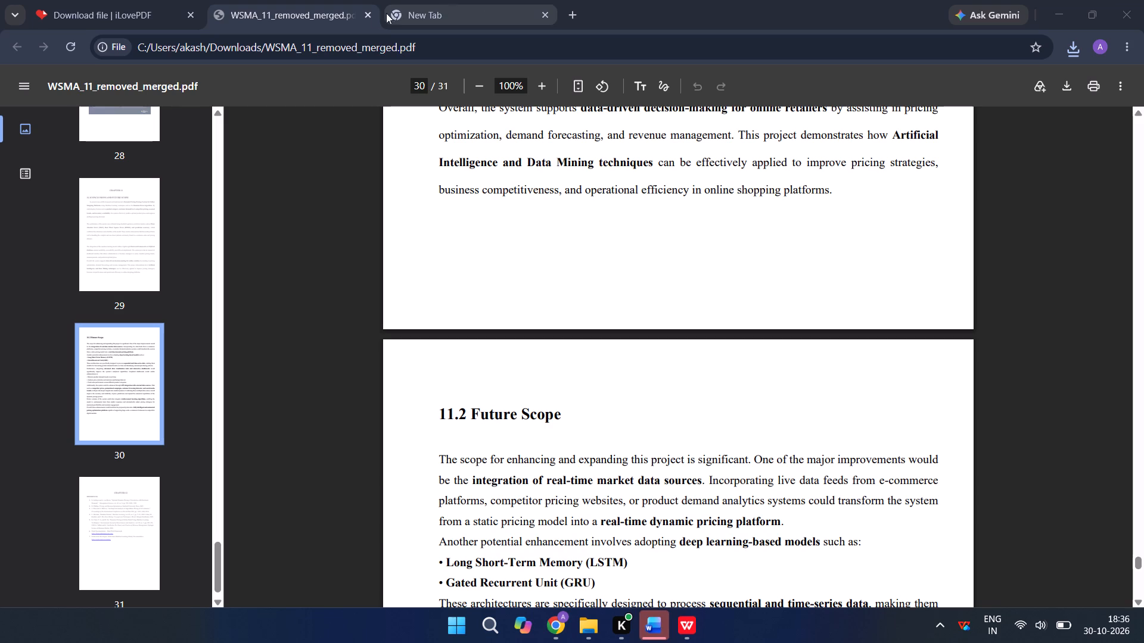
# Close the merged PDF, the iLovePDF download page and the remaining browser tab, and exit WPS Office.
pyautogui.click(366, 16)
pyautogui.click(195, 14)
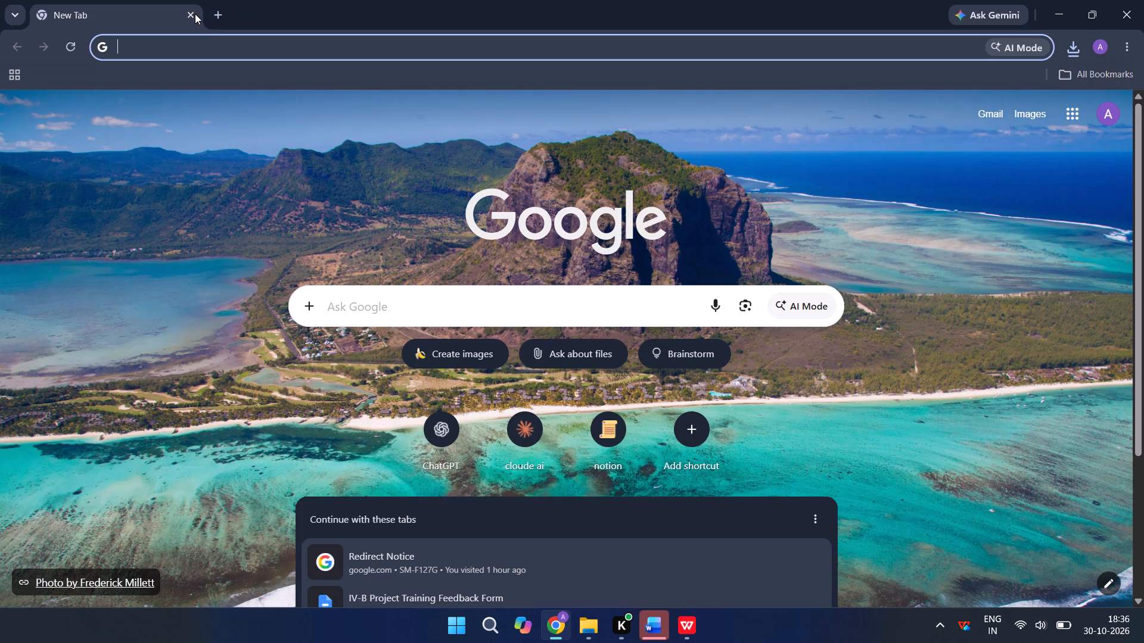
pyautogui.click(195, 14)
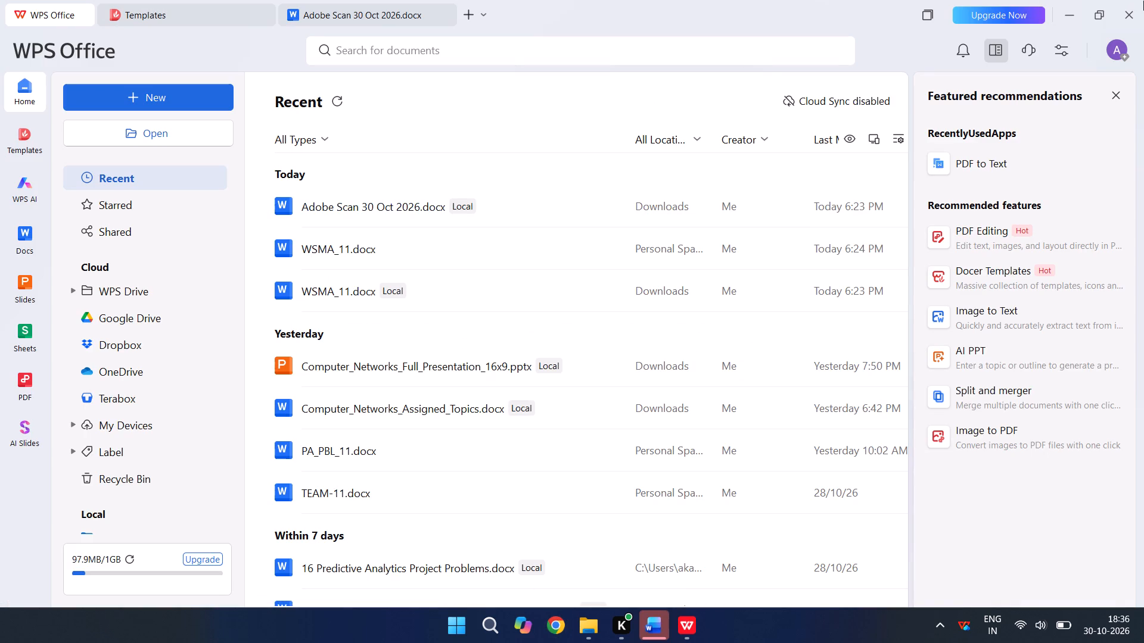
pyautogui.moveTo(1143, 1); pyautogui.dragTo(1126, 13)
pyautogui.click(1126, 13)
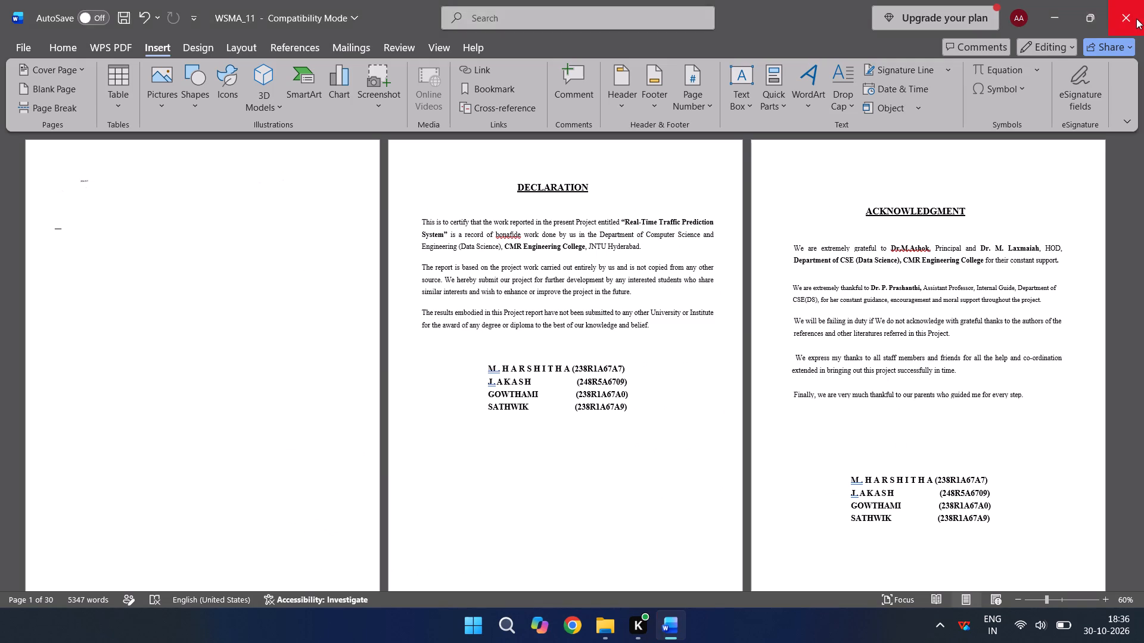
# Close the WSMA_11 document in Word and discard its unsaved changes.
pyautogui.click(1137, 18)
pyautogui.click(632, 421)
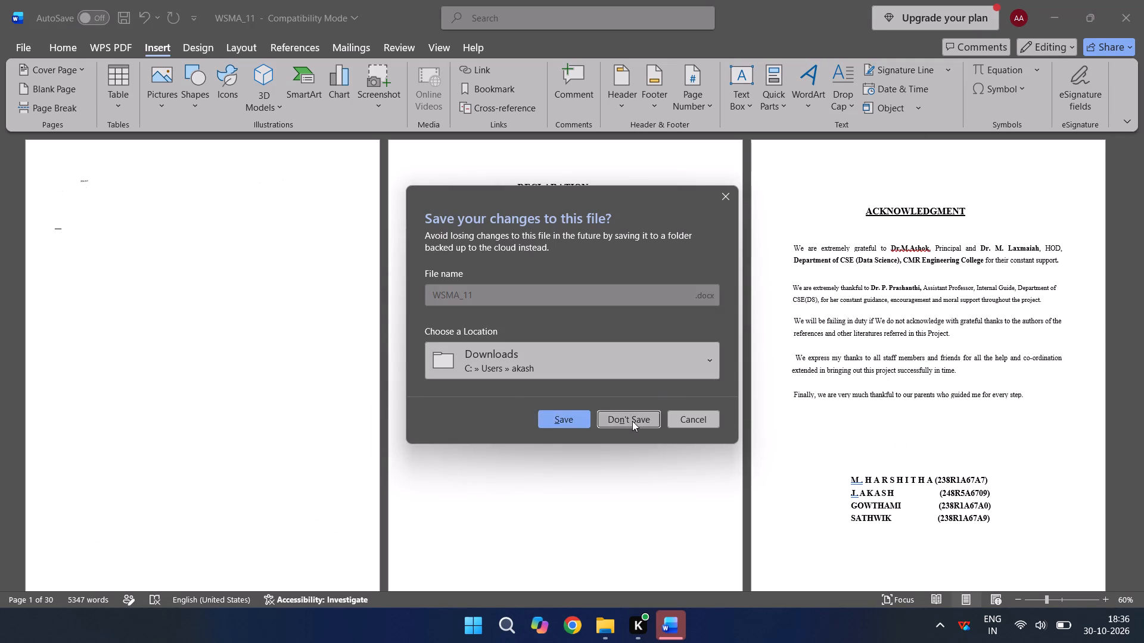
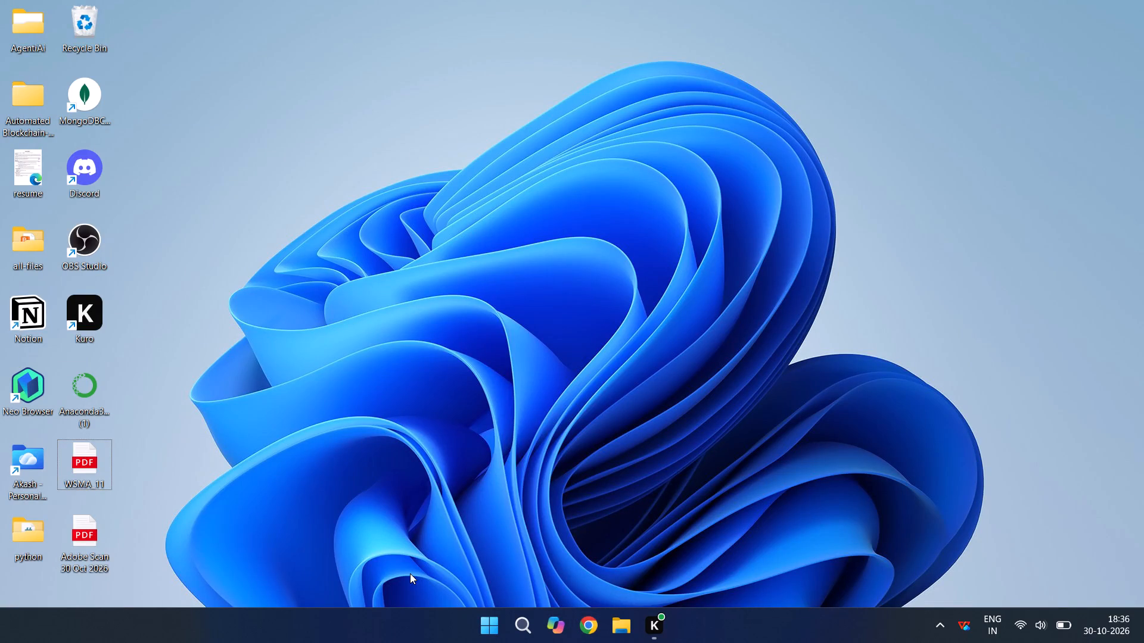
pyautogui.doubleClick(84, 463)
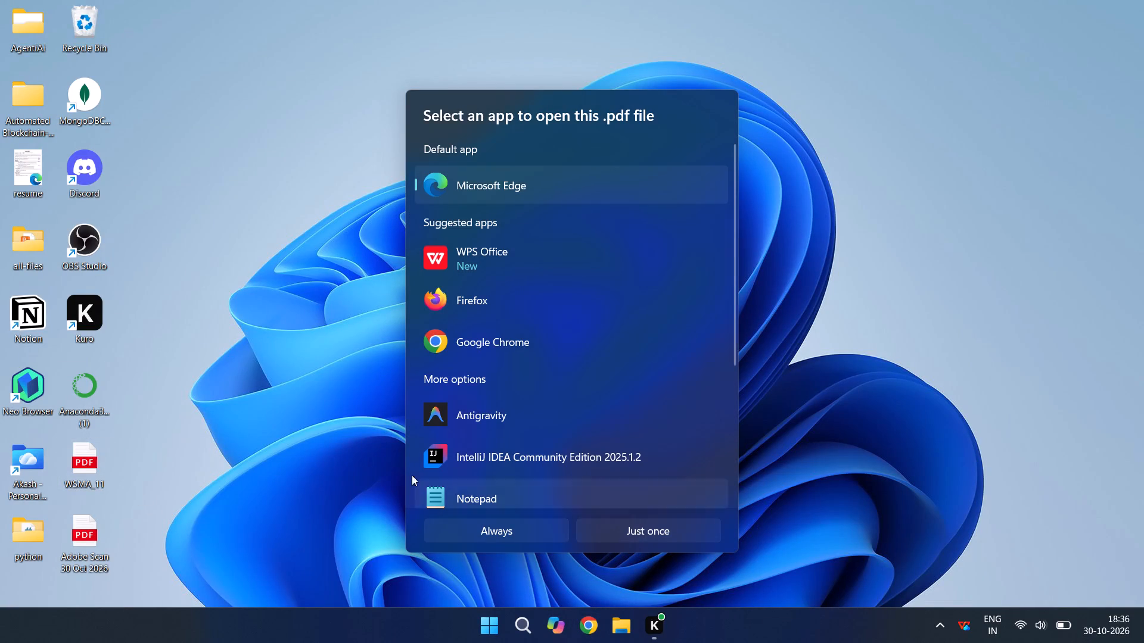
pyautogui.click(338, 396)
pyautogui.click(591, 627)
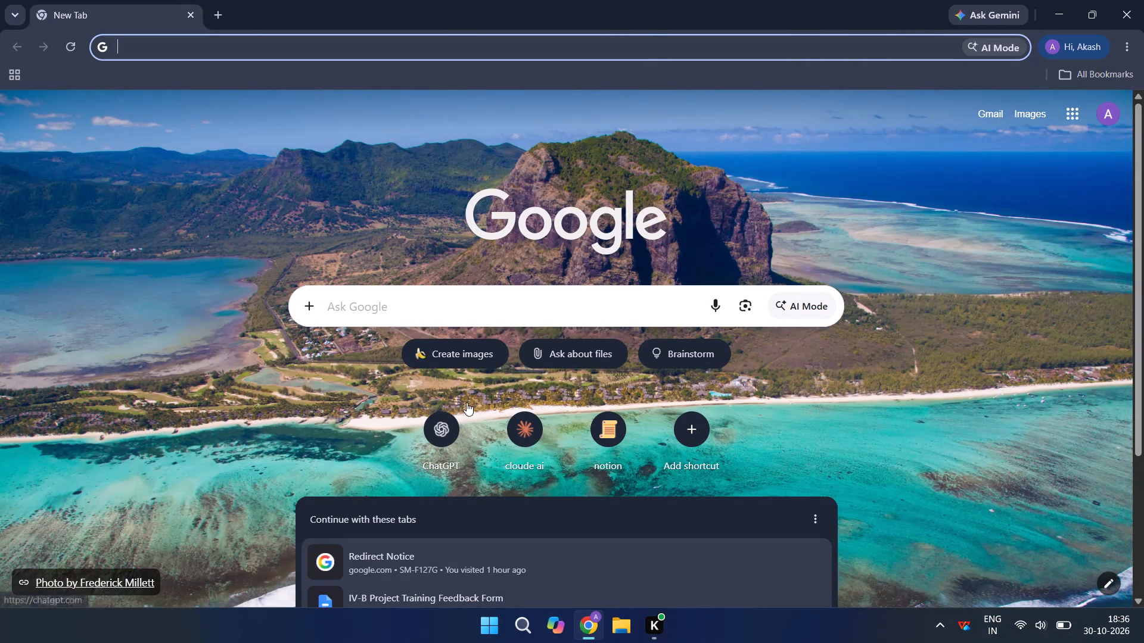
# Open WSMA_11_removed_merged from Downloads in Microsoft Edge just once, check its opening scanned pages and close it.
pyautogui.click(623, 626)
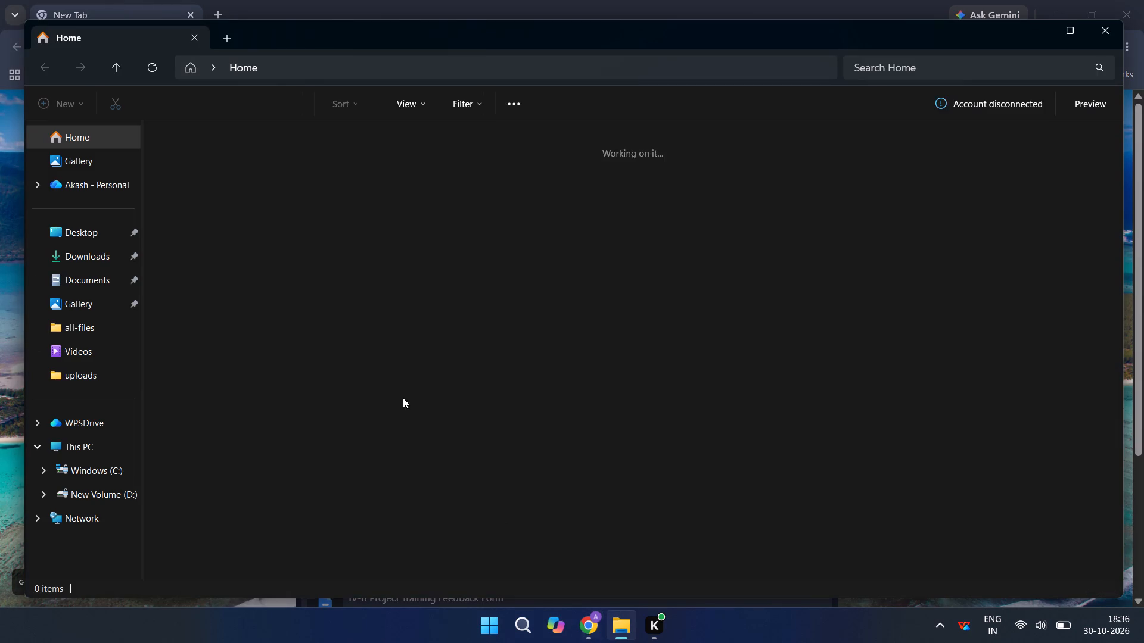
pyautogui.click(72, 244)
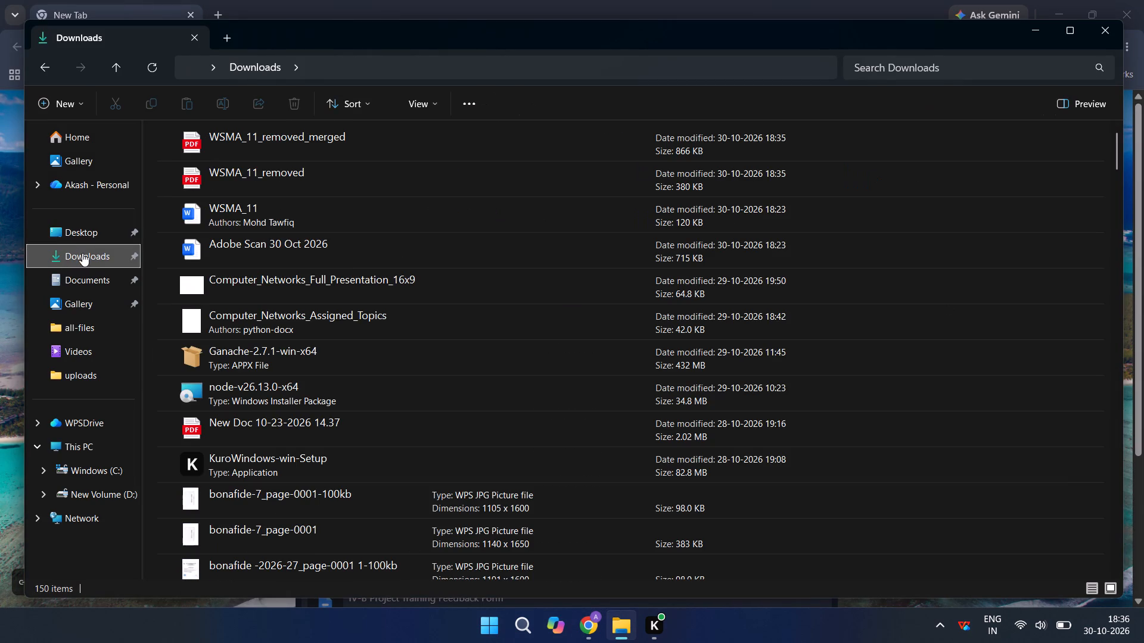
pyautogui.doubleClick(363, 143)
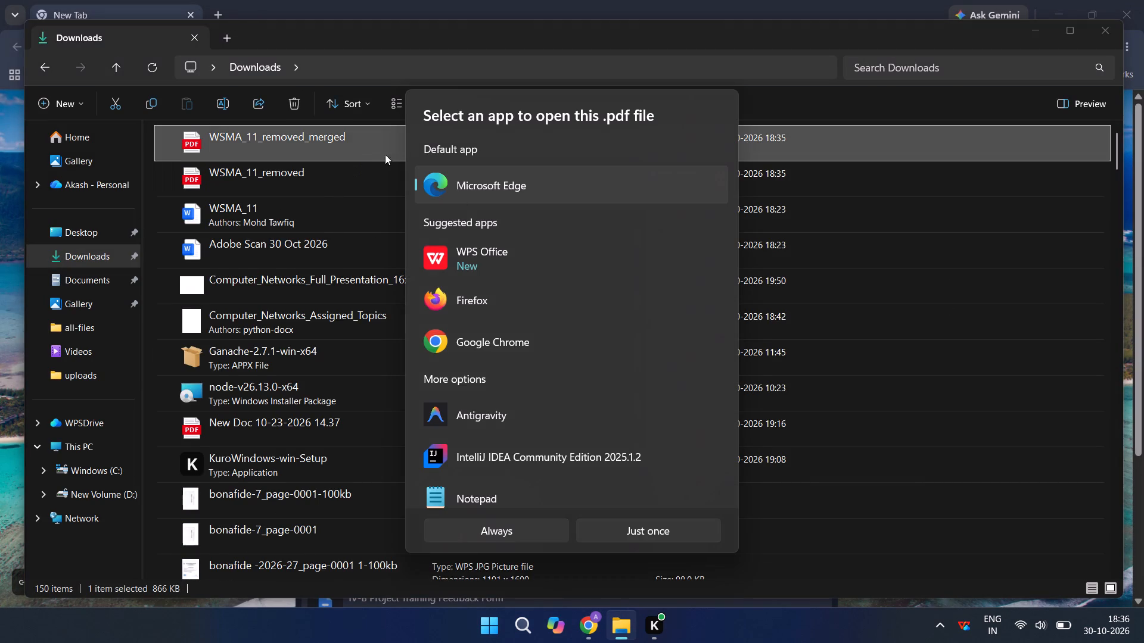
pyautogui.click(649, 532)
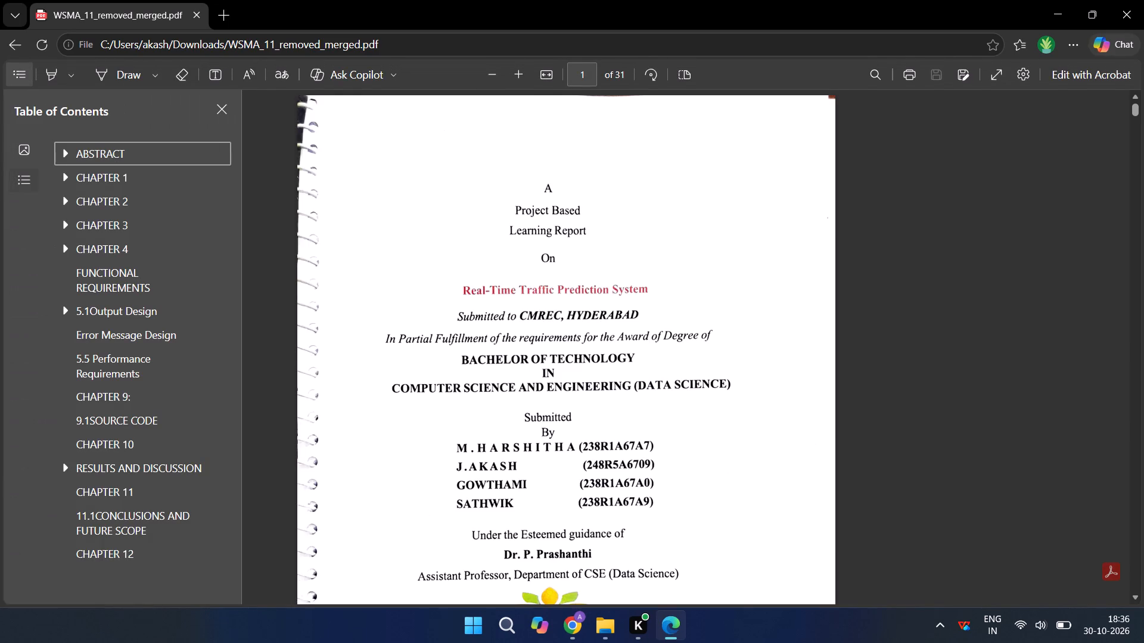
pyautogui.scroll(-8, 682, 397)
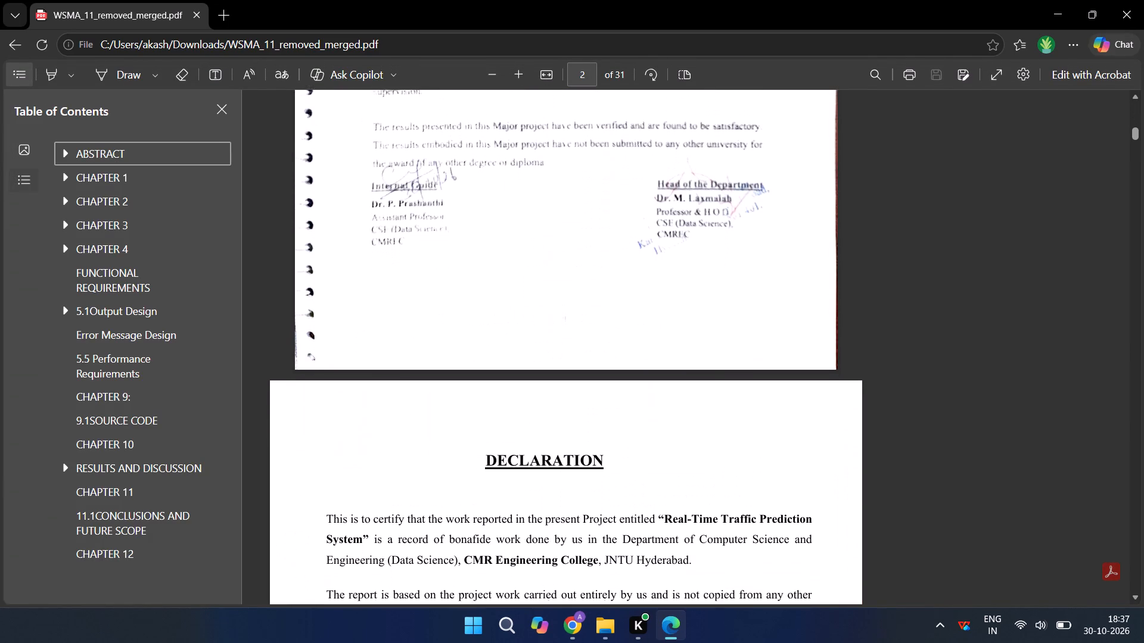
pyautogui.click(194, 14)
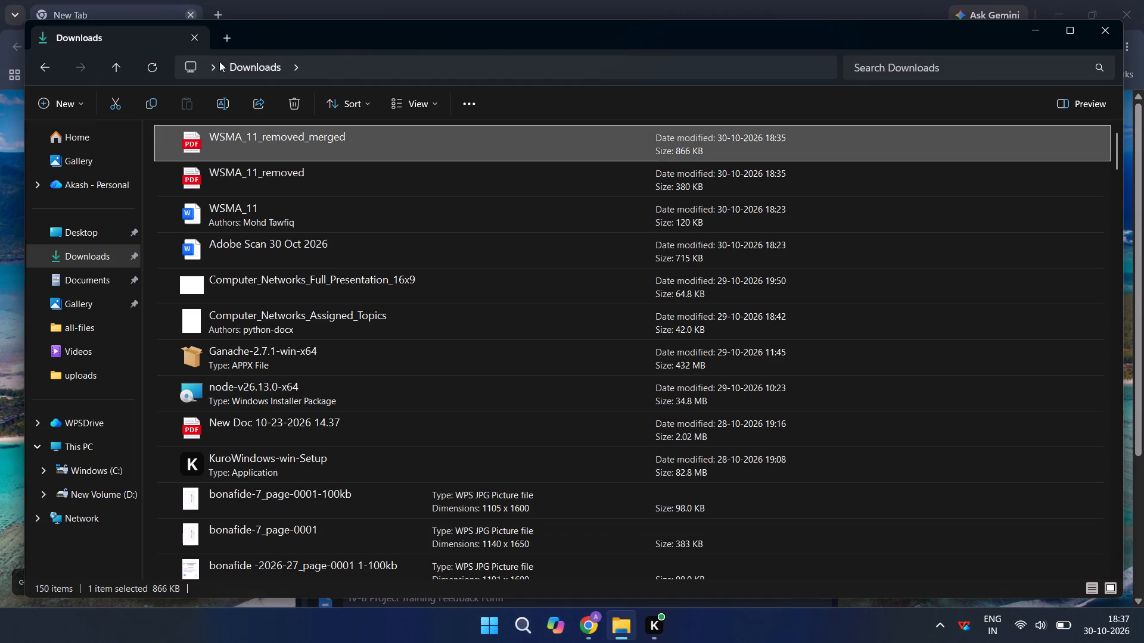
# Delete the WSMA_11_removed PDF and the WSMA_11 Word document from the Downloads folder.
pyautogui.click(274, 179)
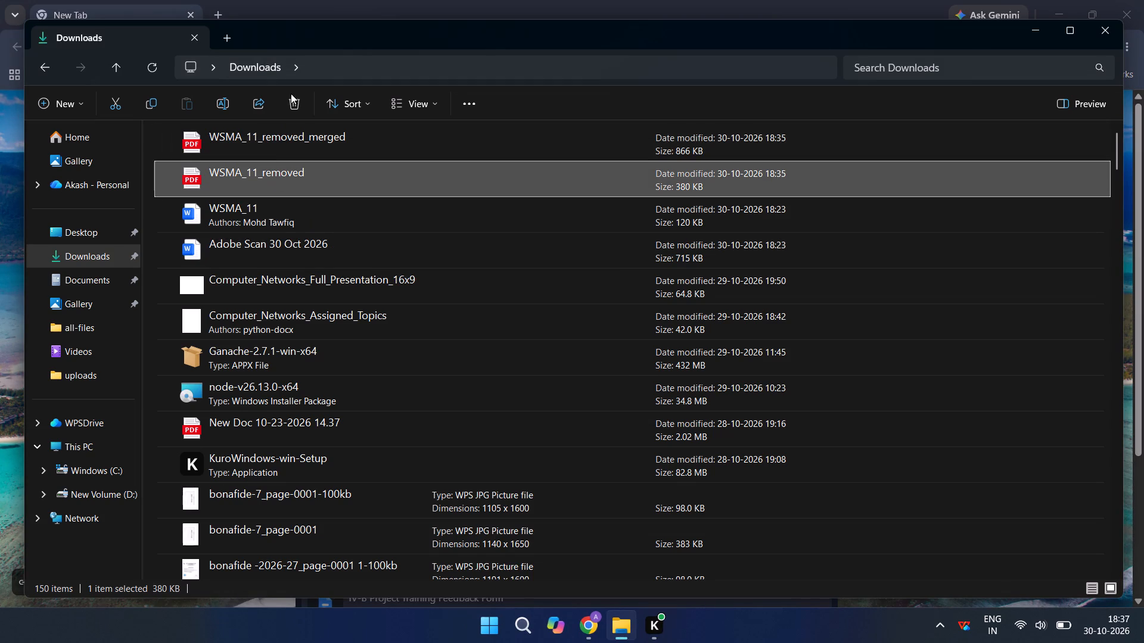
pyautogui.click(298, 98)
pyautogui.click(297, 174)
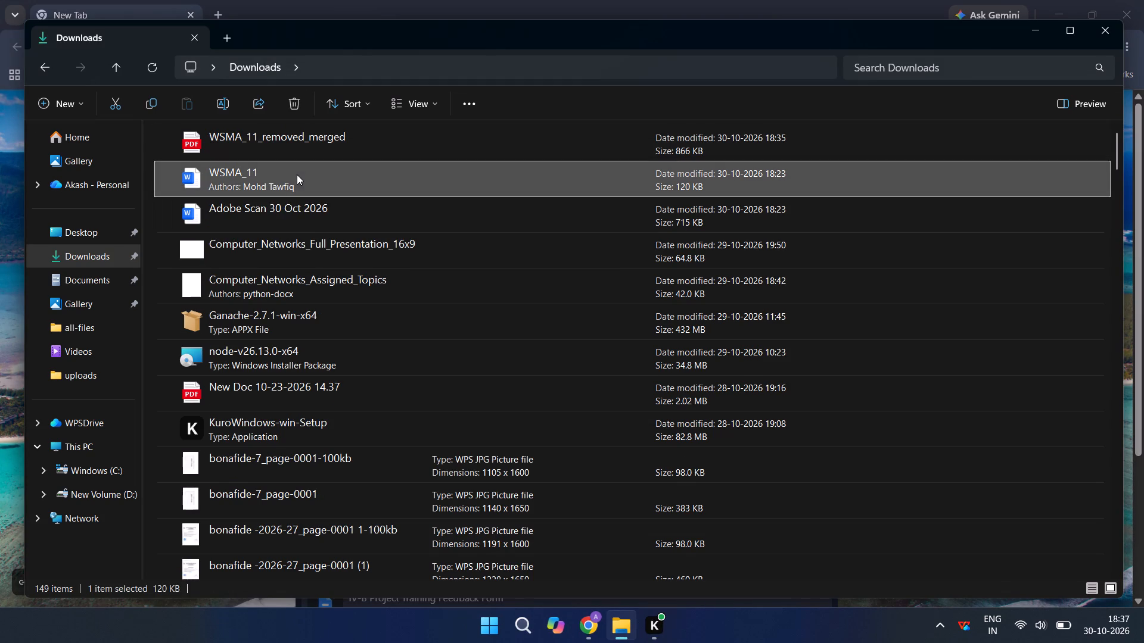
pyautogui.click(293, 96)
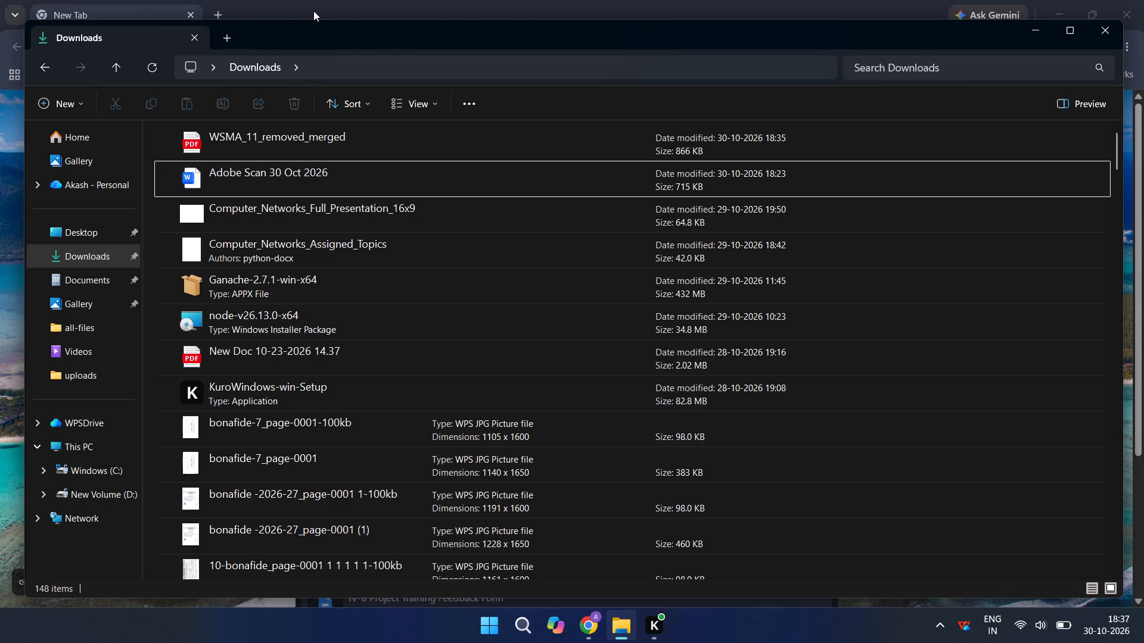
# Open the Adobe Scan 30 Oct 2026 document from Downloads to check its pages, and minimize it.
pyautogui.click(297, 179)
pyautogui.doubleClick(297, 179)
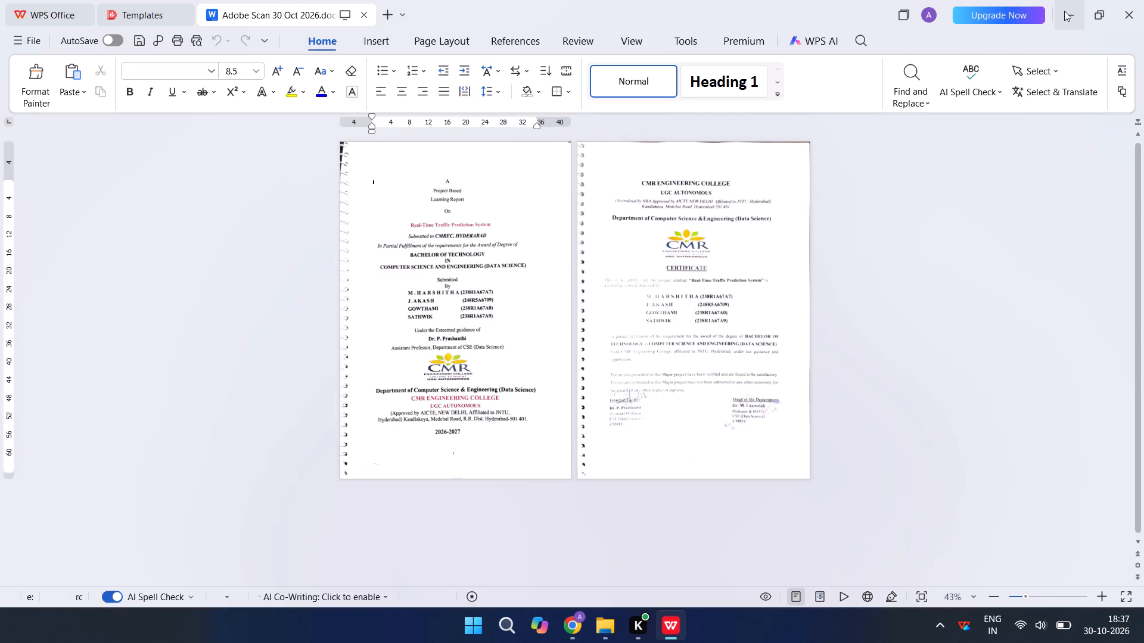
pyautogui.click(1064, 11)
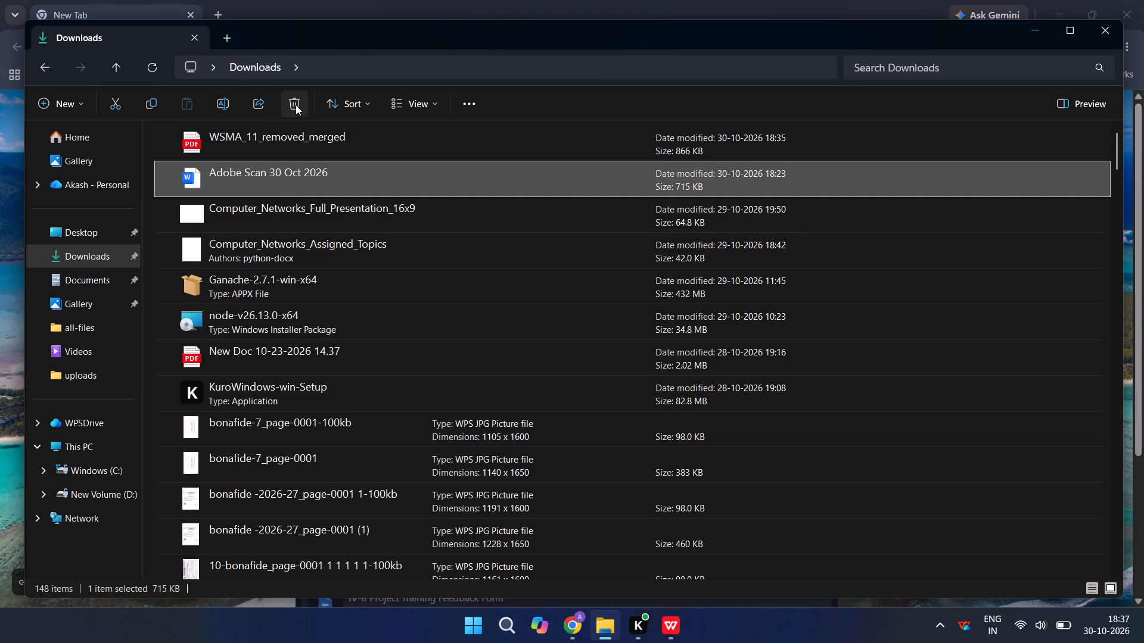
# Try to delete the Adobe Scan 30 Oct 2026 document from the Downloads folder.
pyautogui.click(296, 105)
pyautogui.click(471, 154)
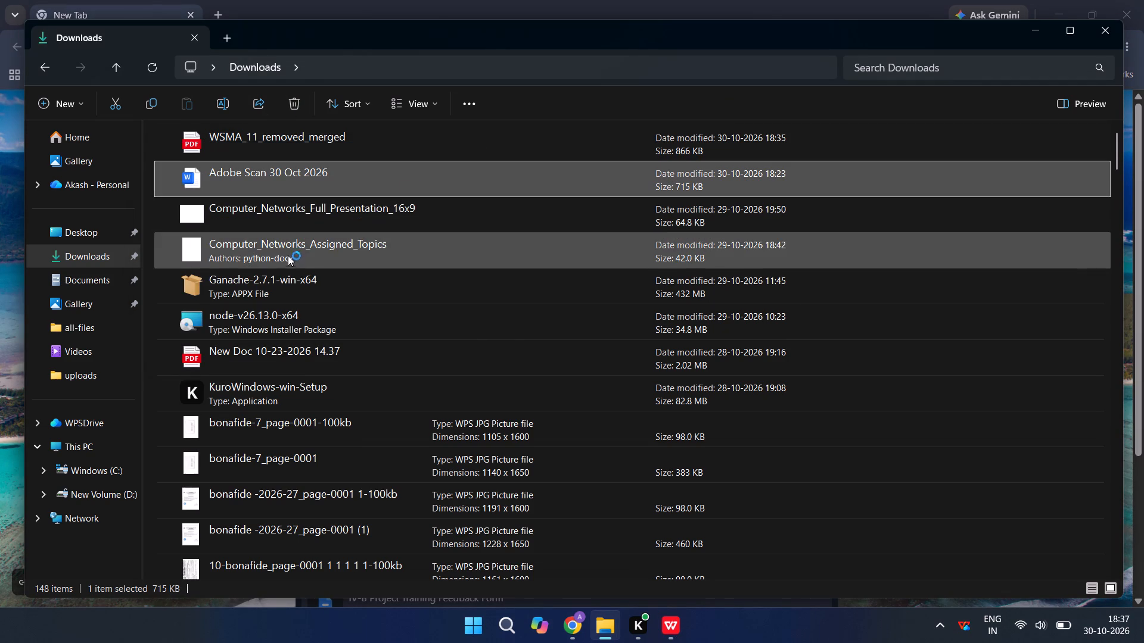
# Delete the WSMAUnit - IPPT [Autosaved] presentation from the Documents folder.
pyautogui.click(90, 282)
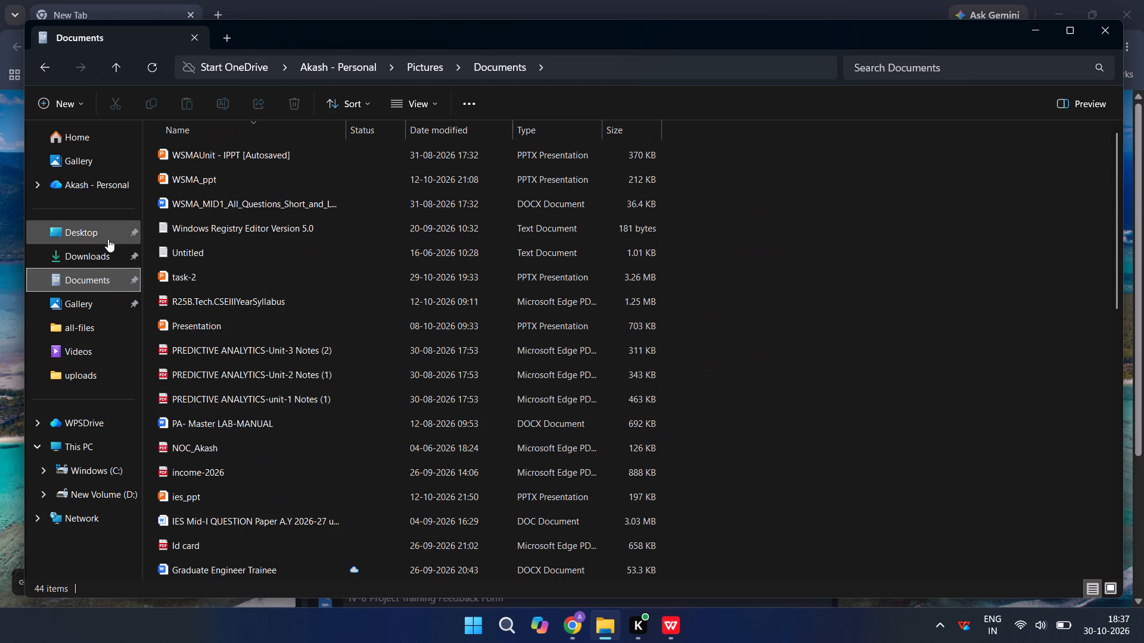
pyautogui.click(277, 152)
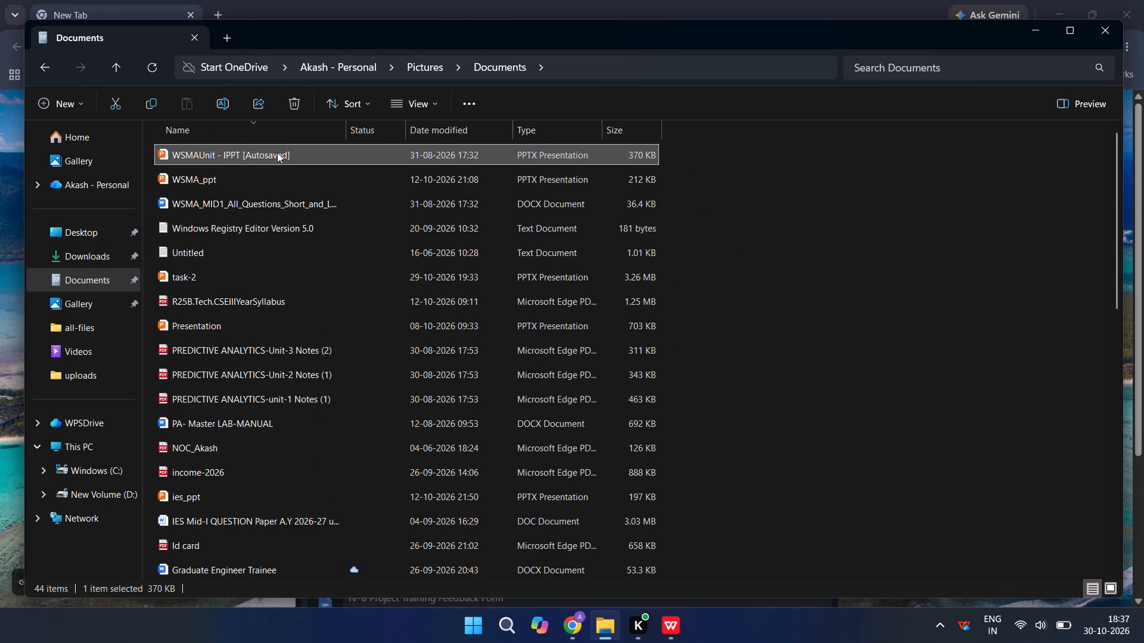
pyautogui.click(293, 100)
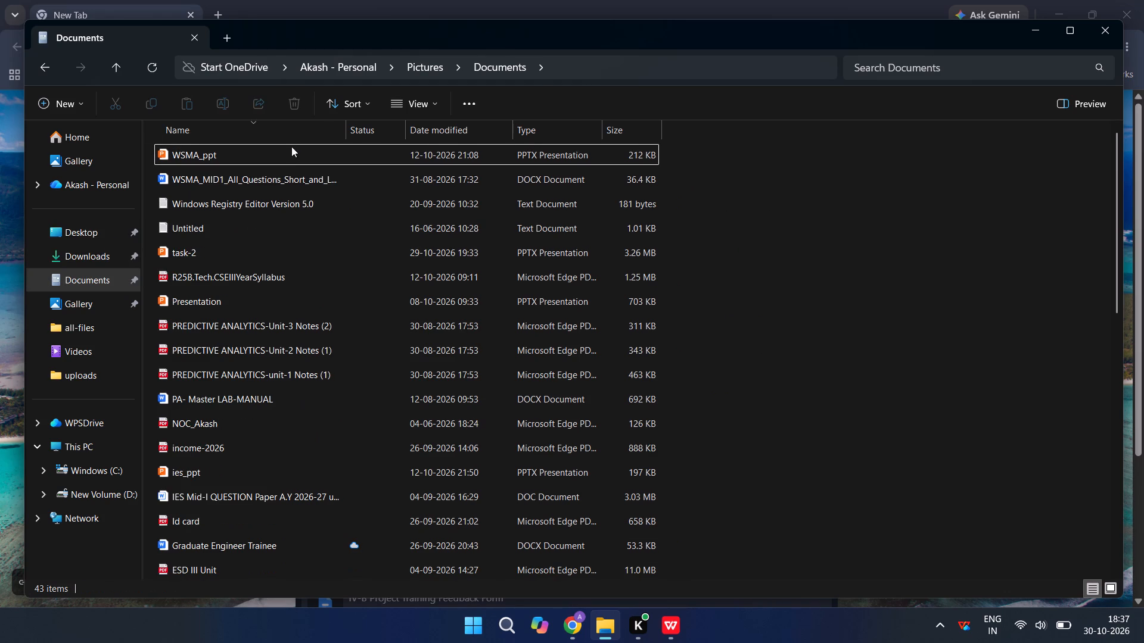
# Delete the WSMA_ppt and task-2 presentations from the Documents folder.
pyautogui.click(290, 161)
pyautogui.click(295, 101)
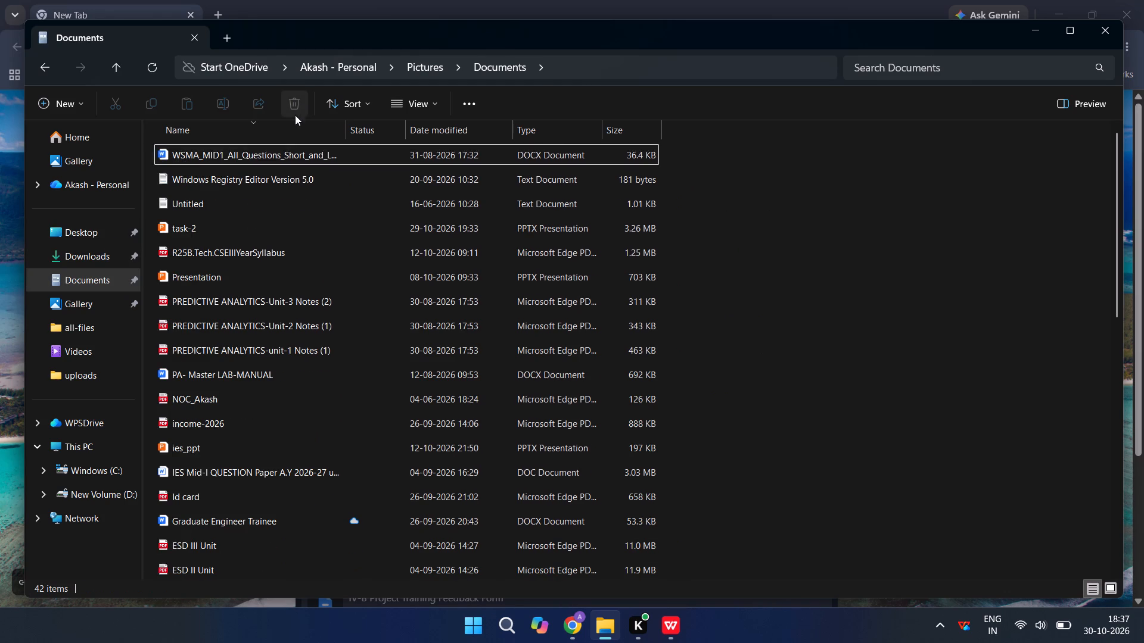
pyautogui.click(291, 233)
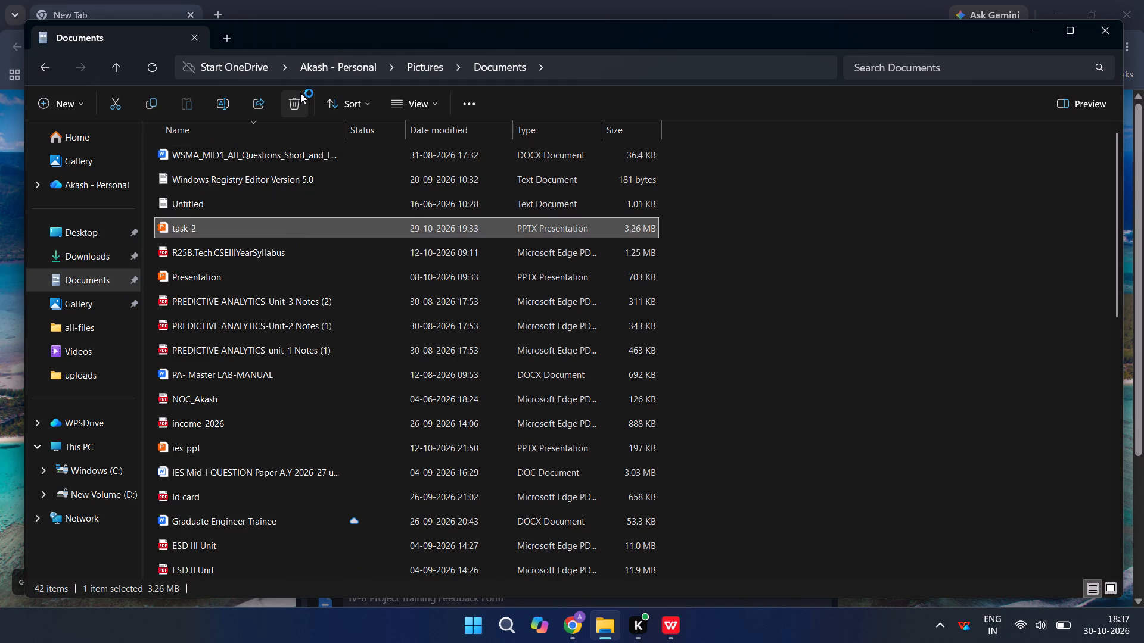
pyautogui.click(298, 95)
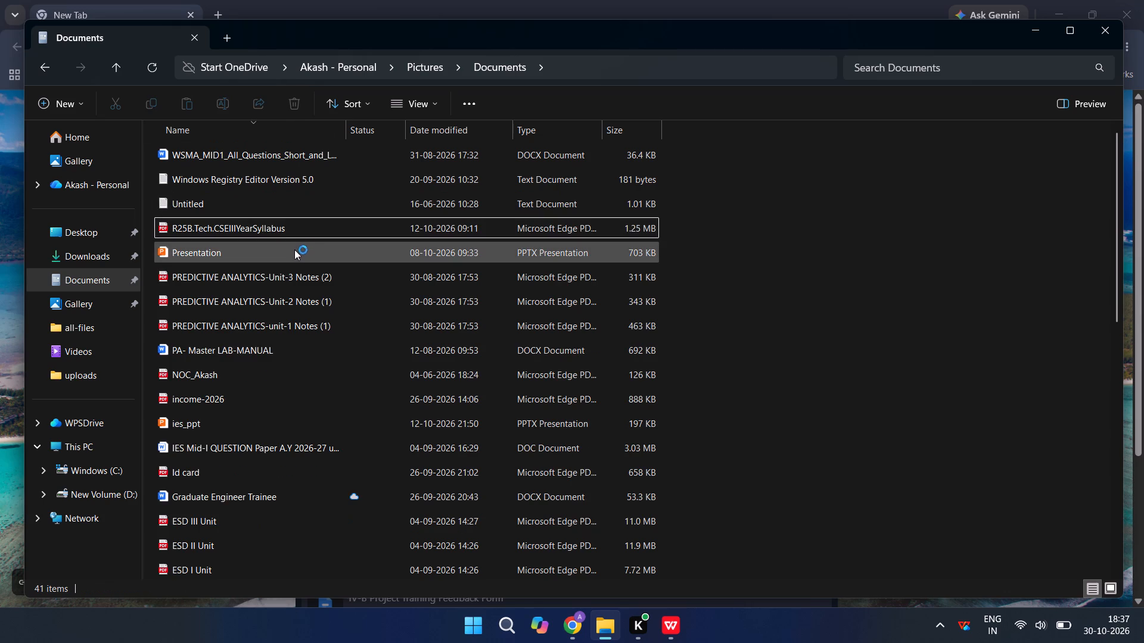
pyautogui.click(293, 288)
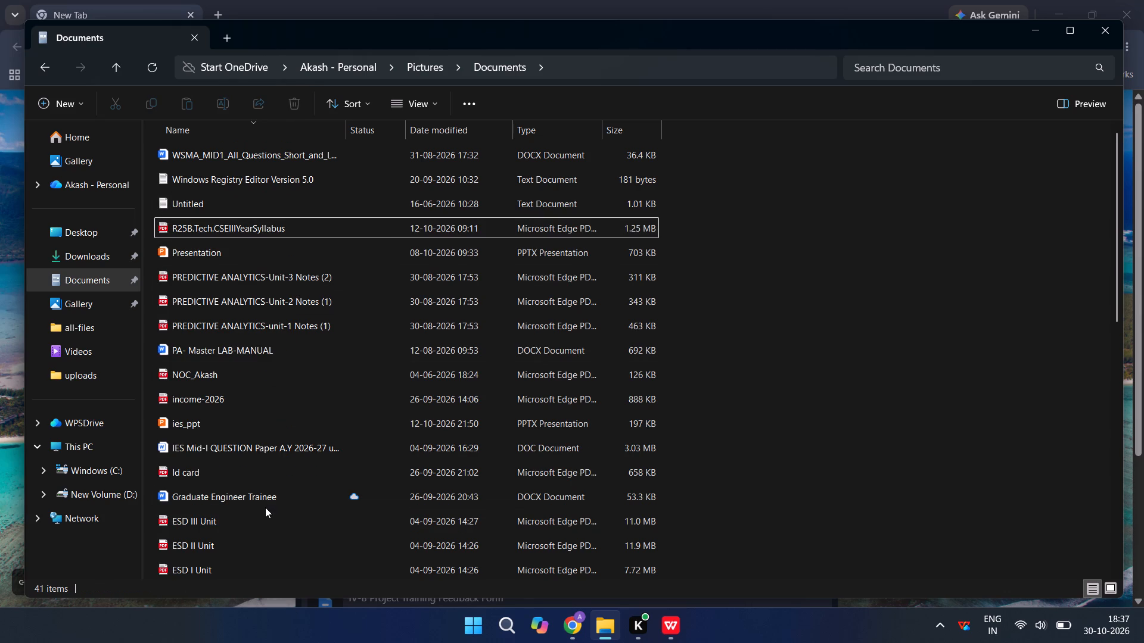